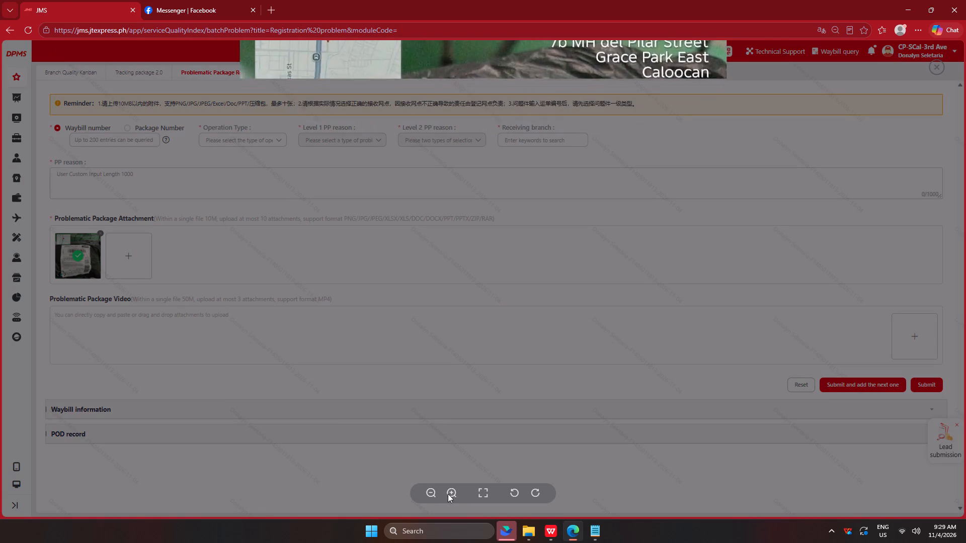
key("shift+super+s")
left_click(528, 19)
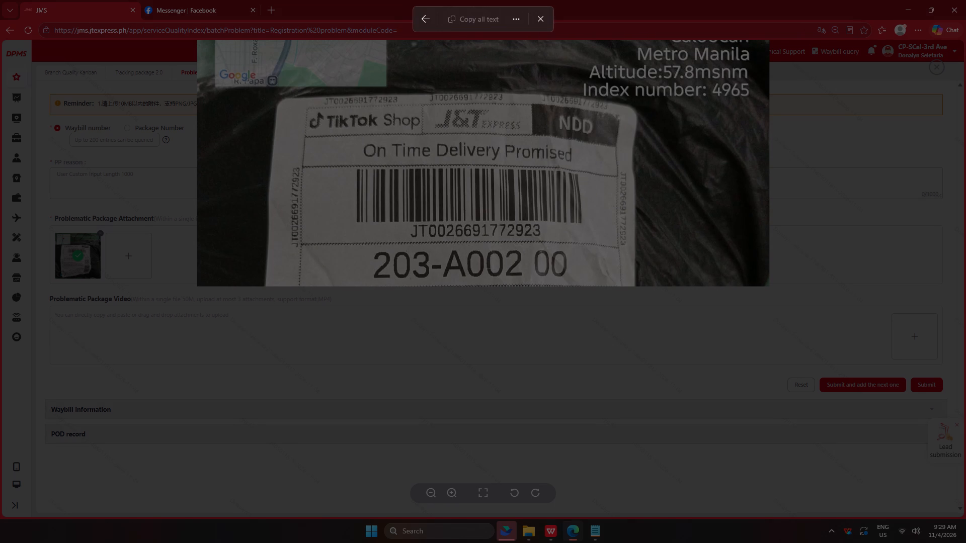
left_click_drag(367, 212, 586, 251)
double_click(145, 177)
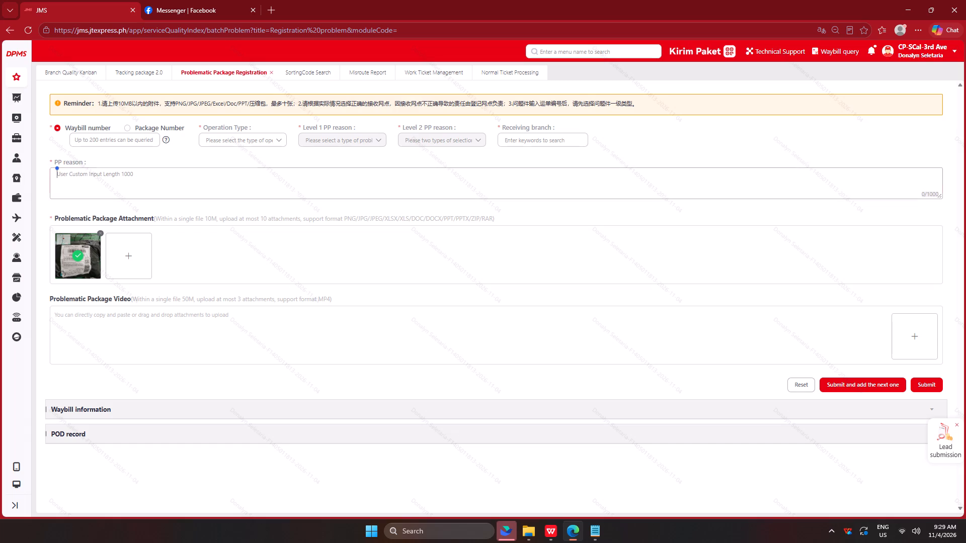
key("ctrl+v")
left_click(118, 137)
key("ctrl+v")
Set the operation type of the problematic package registration to Delivery.
left_click(235, 143)
left_click(246, 207)
left_click(248, 142)
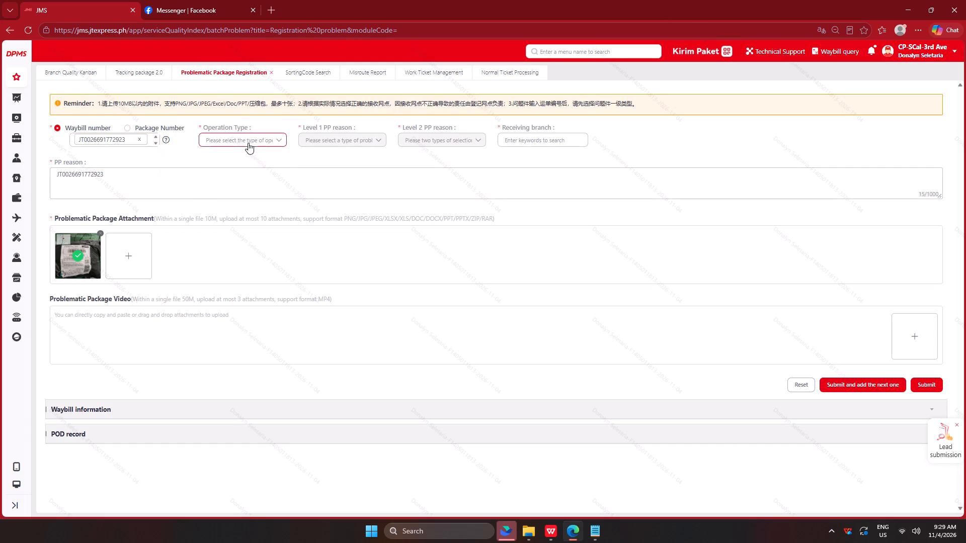
left_click(223, 208)
Select the Level 1 PP reason for the package.
left_click(333, 143)
scroll(337, 217, "down", 7)
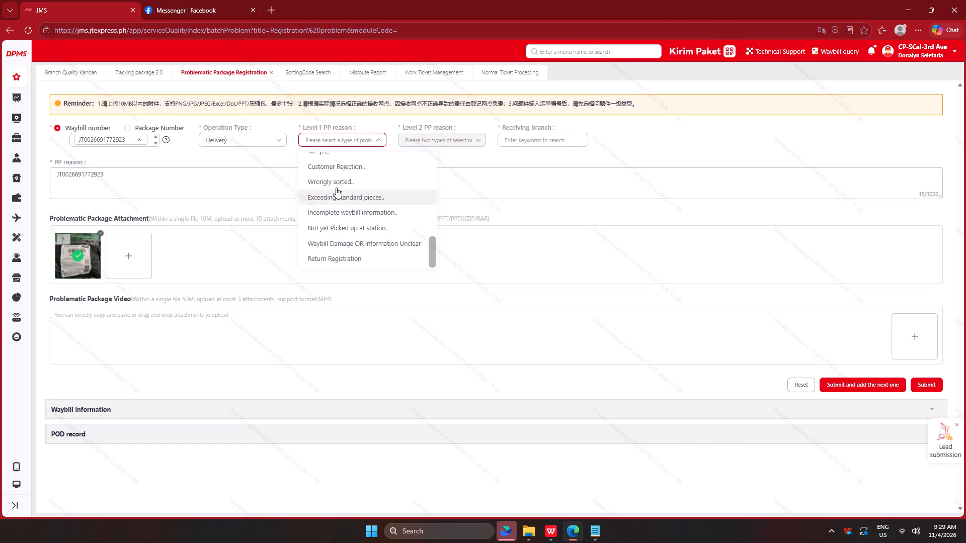
Set the Level 1 problem reason to "Wrongly sorted" and the Level 2 reason to the "Distribute Warehouse Mis…" option.
left_click(336, 187)
left_click(411, 145)
left_click(410, 178)
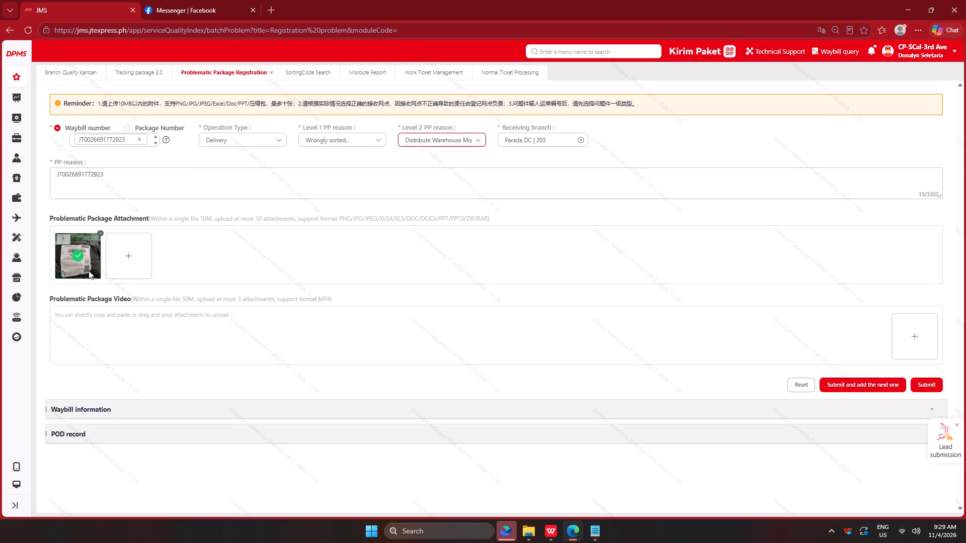
left_click(11, 508)
left_click(219, 76)
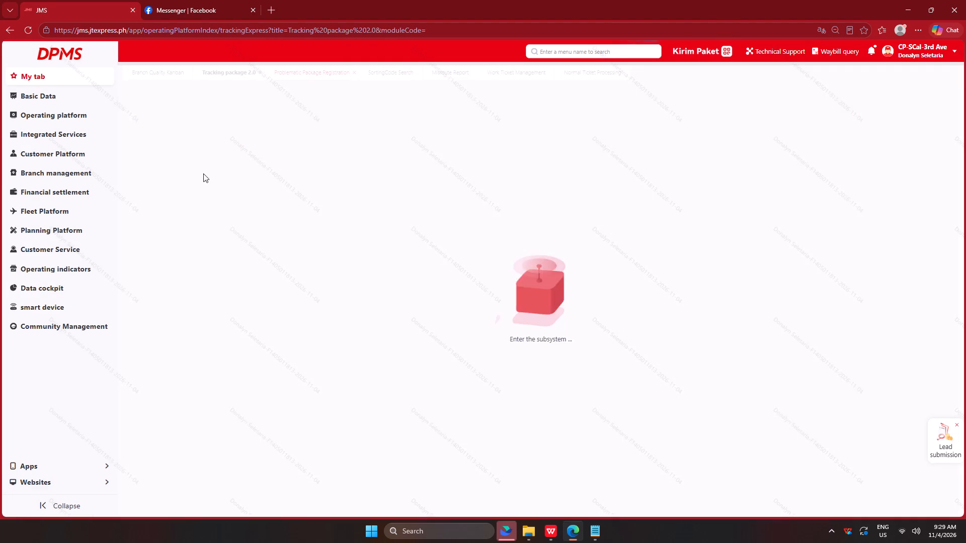
left_click(173, 217)
key("ctrl+v")
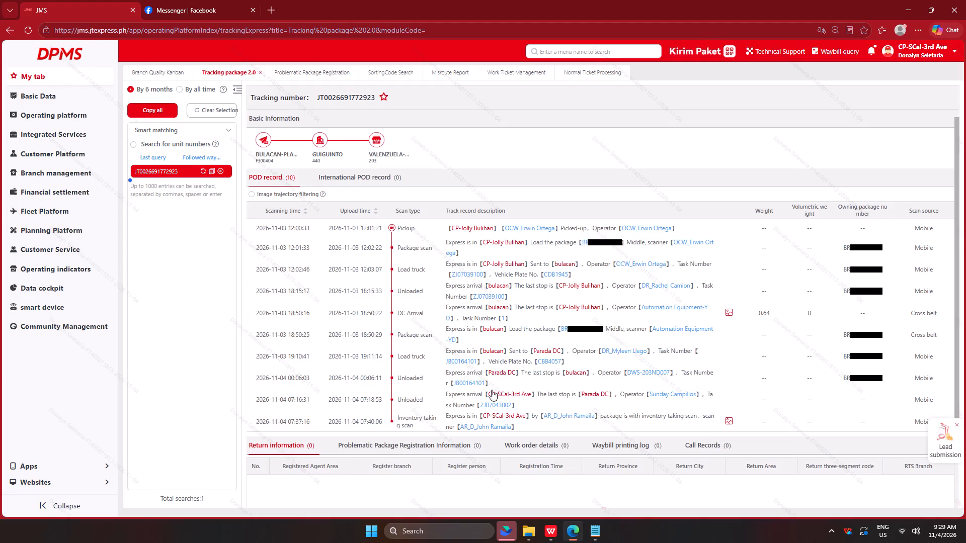
Expand the tracked package's basic information and copy its destination branch name from the waybill details.
left_click(736, 124)
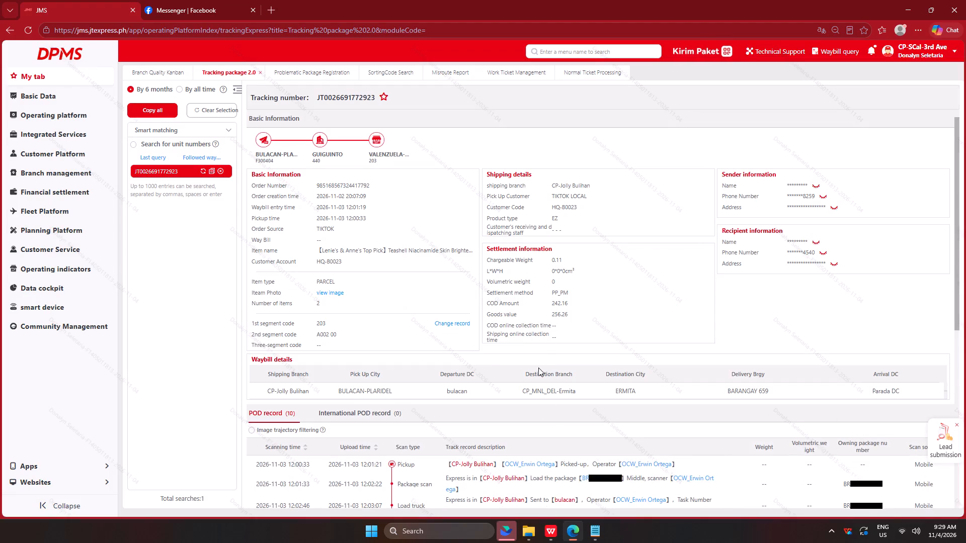
triple_click(548, 390)
left_click(549, 391)
left_click(578, 356)
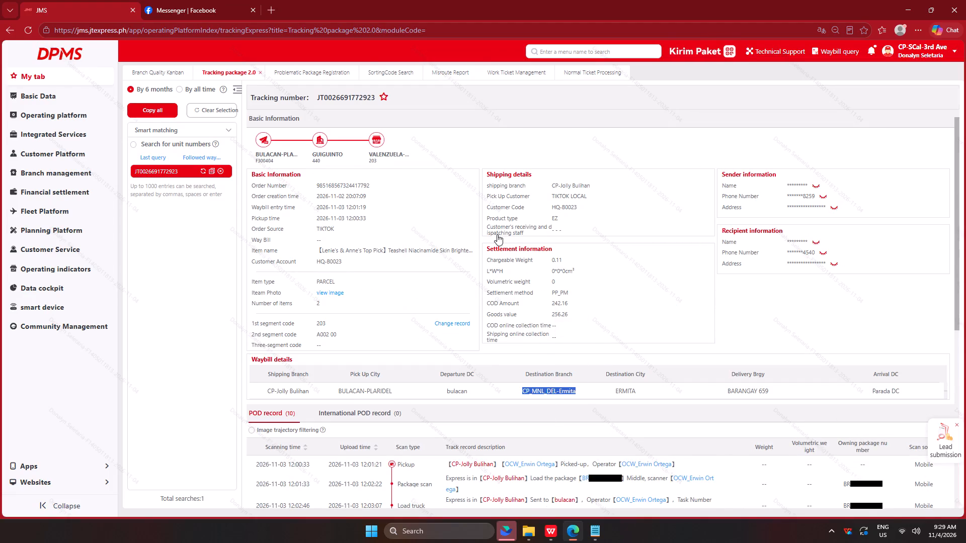
Replace the PP reason text in the problematic package registration with "THIS PARCEL IS FOR CP_MNL_DEL-Ermita", using the copied branch name.
left_click(303, 69)
left_click_drag(269, 187, 16, 188)
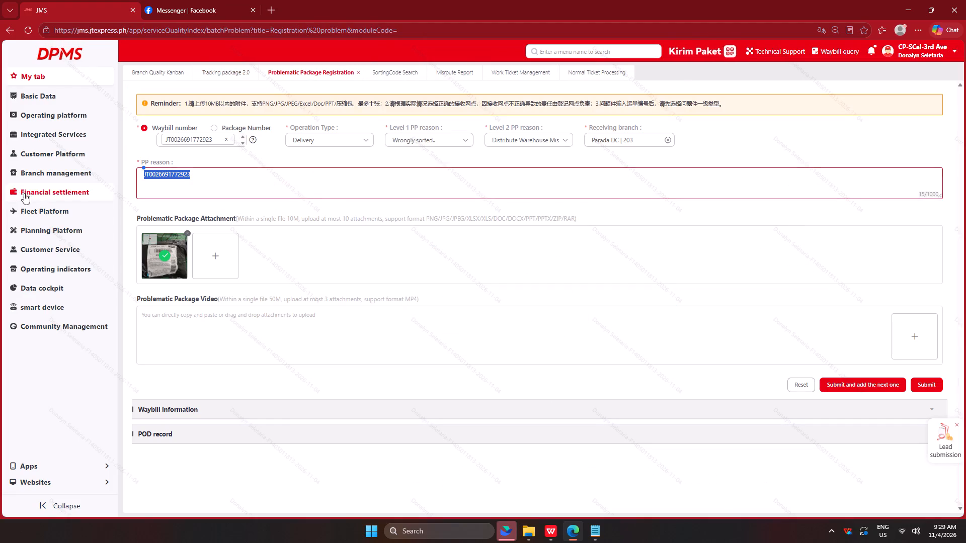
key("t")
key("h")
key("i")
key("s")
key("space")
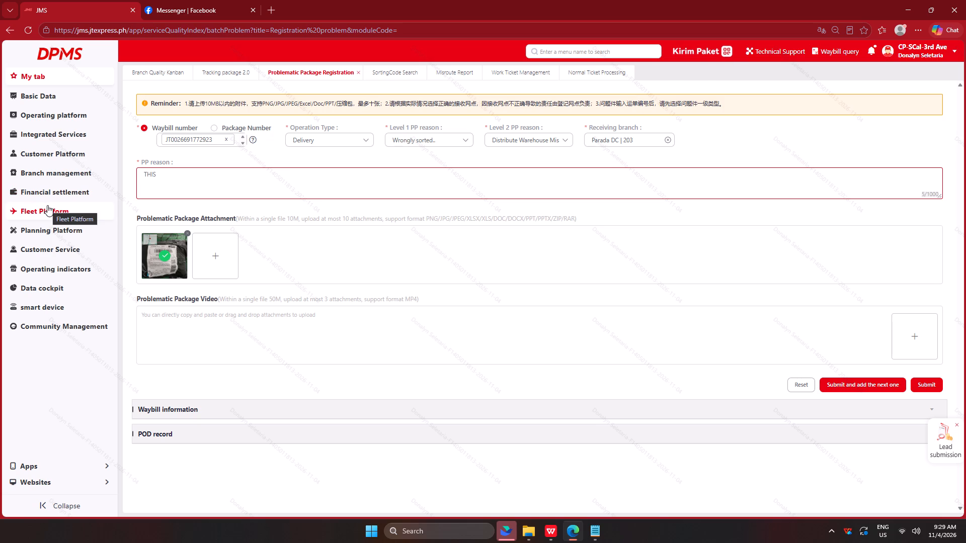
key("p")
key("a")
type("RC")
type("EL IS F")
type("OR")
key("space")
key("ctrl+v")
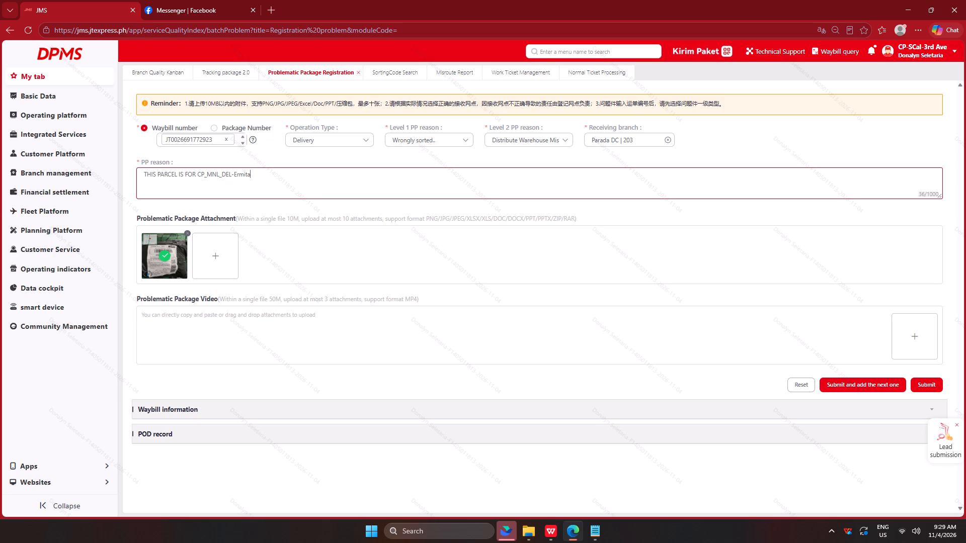
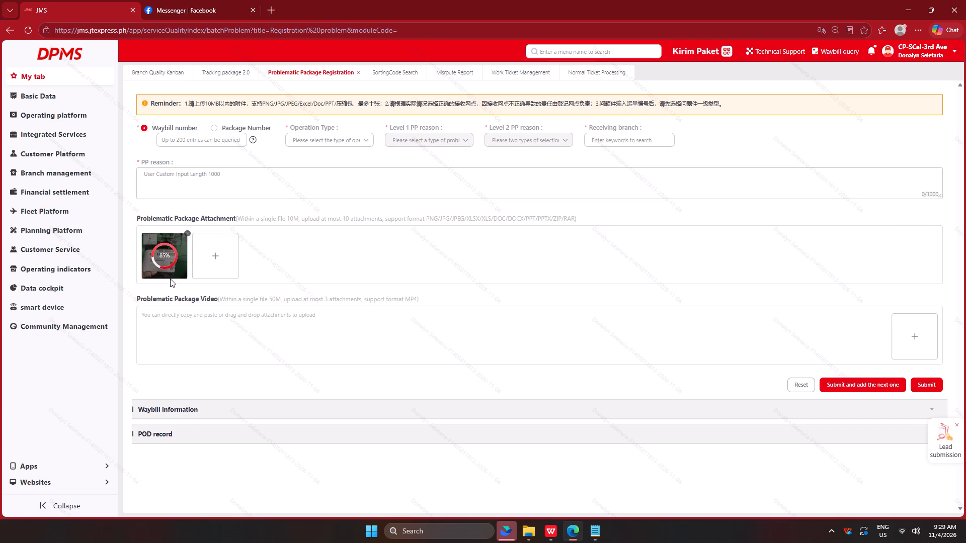
Enlarge the uploaded package label photo in the attachment preview and capture a screenshot of it to the clipboard.
left_click(165, 271)
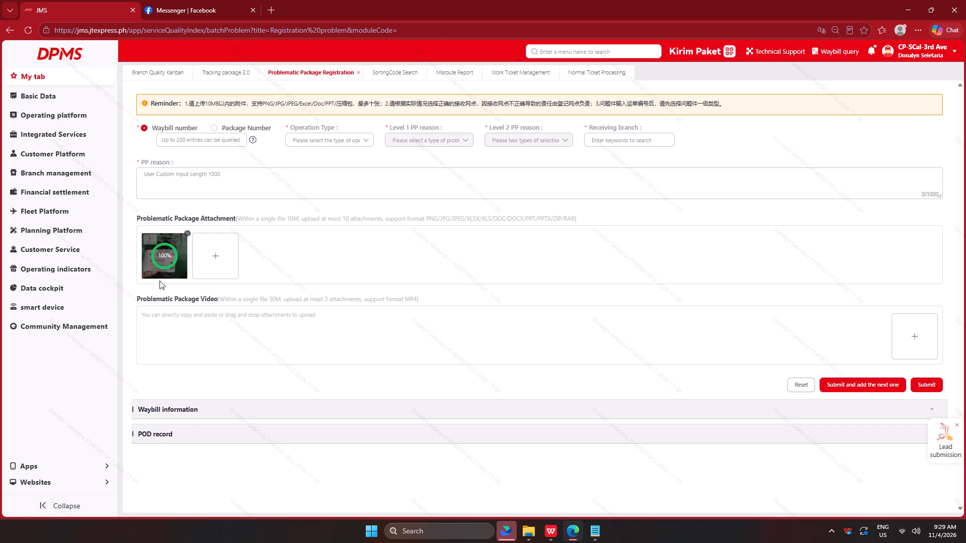
left_click(165, 270)
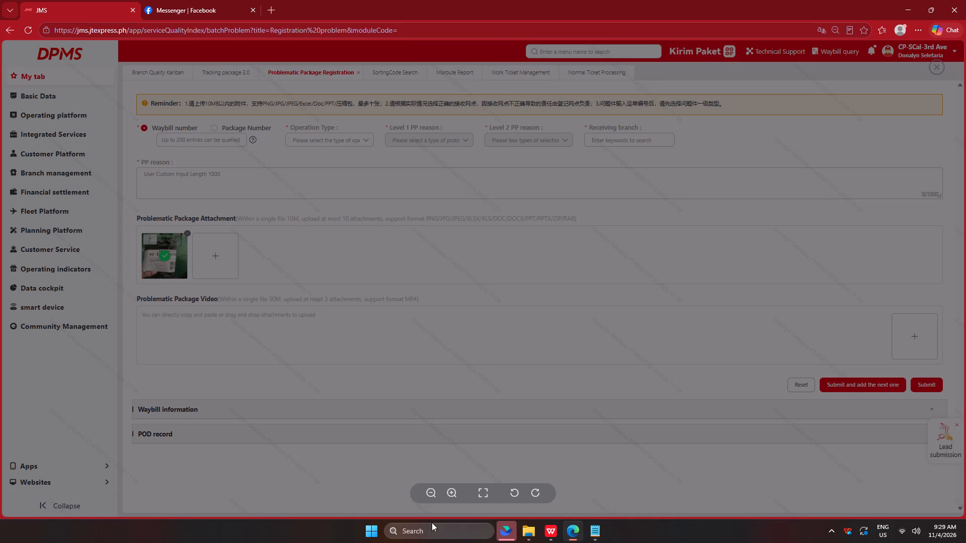
triple_click(450, 496)
left_click(450, 496)
key("shift+super+s")
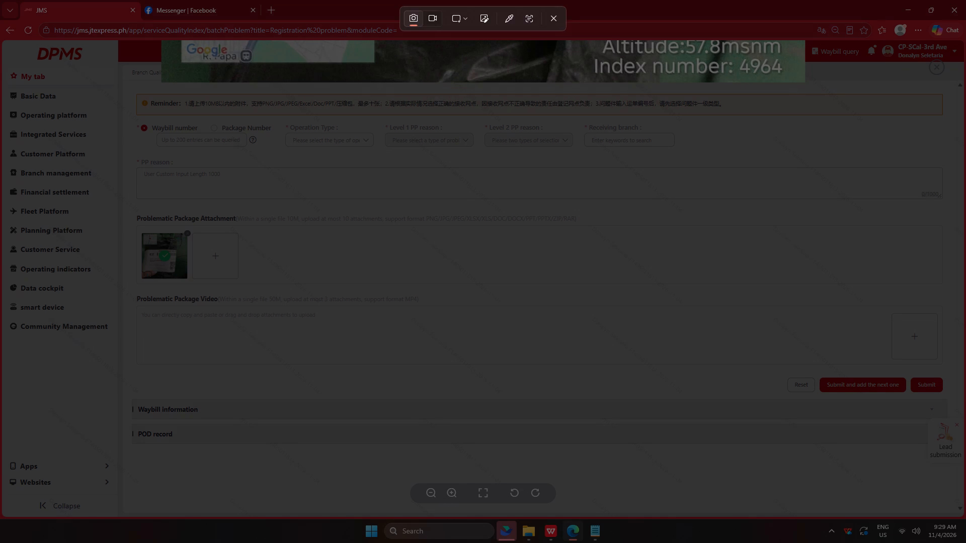
left_click(454, 246)
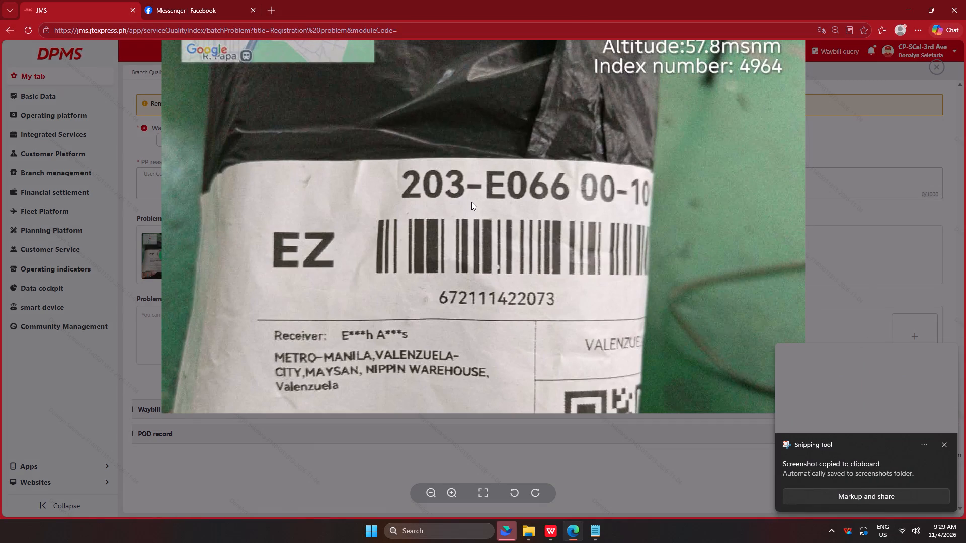
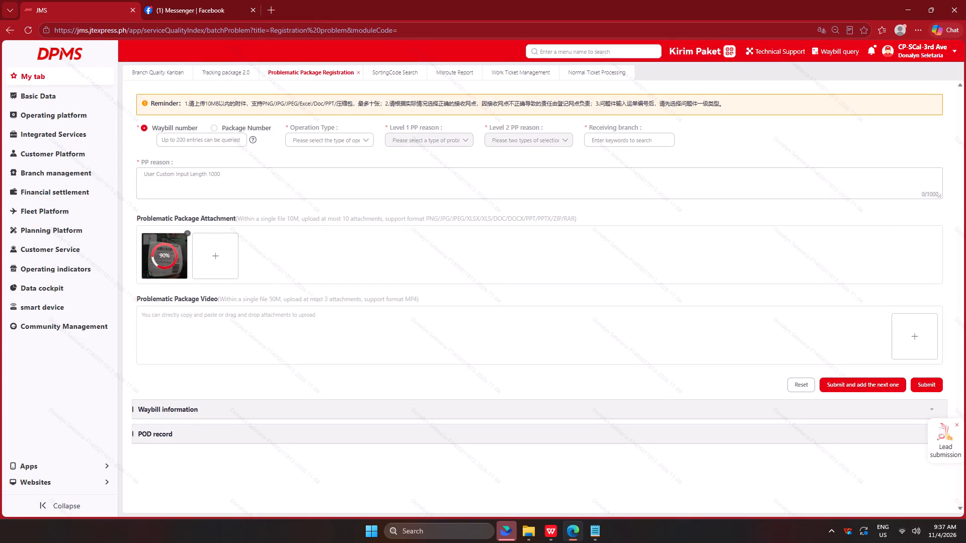
left_click(165, 271)
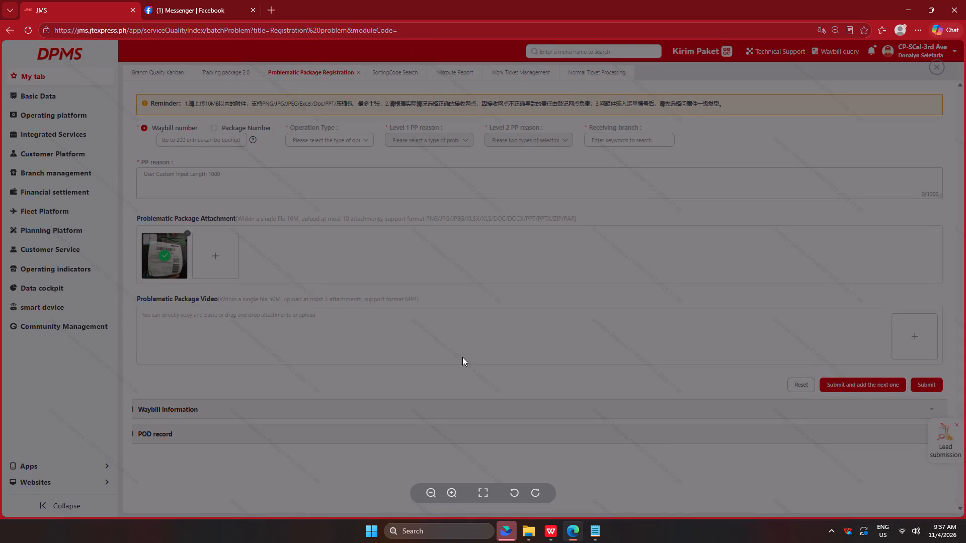
triple_click(451, 491)
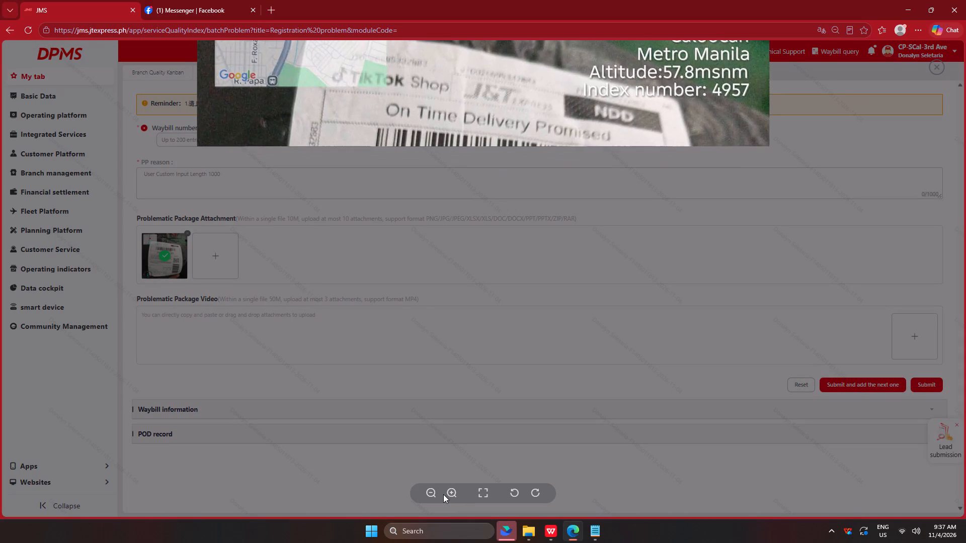
key("shift+super+s")
left_click(536, 18)
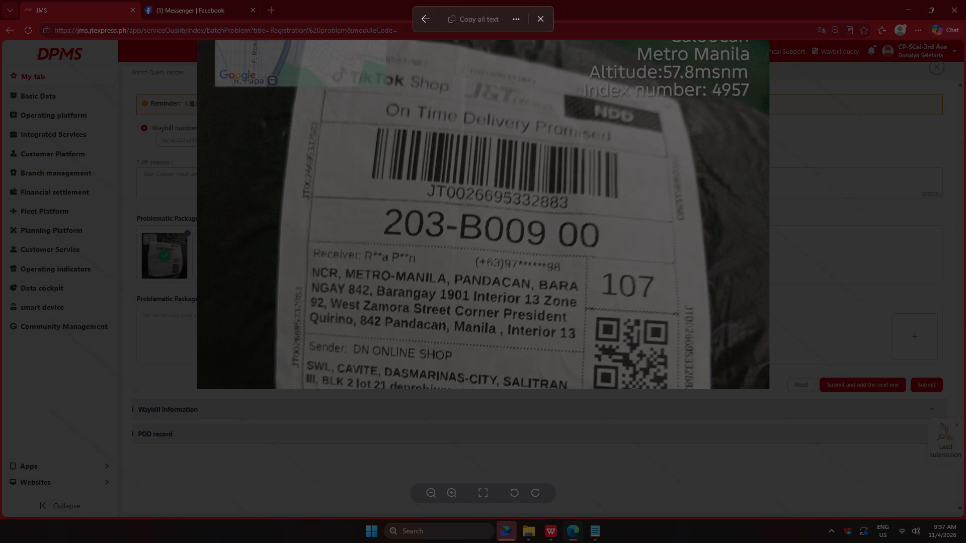
left_click_drag(396, 164, 619, 219)
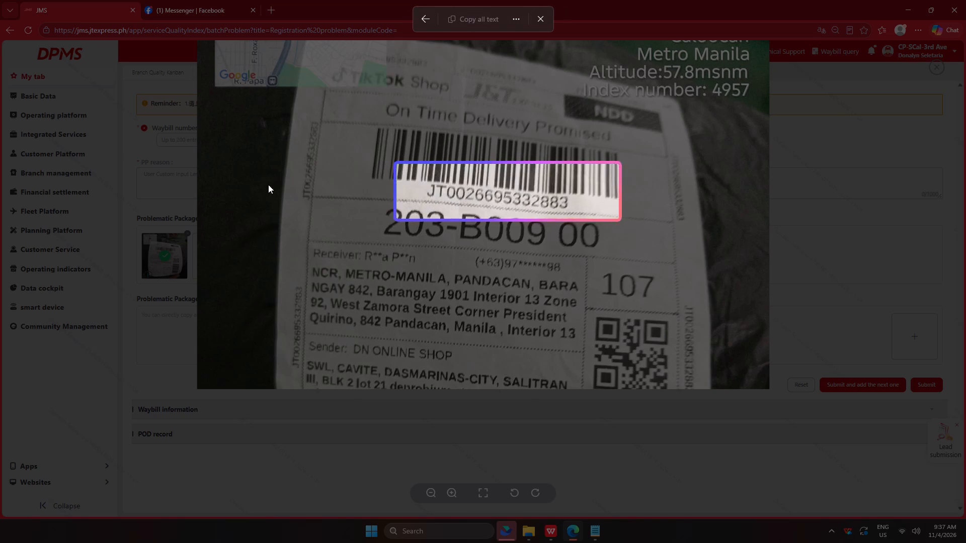
double_click(179, 180)
key("ctrl+v")
left_click(195, 139)
key("ctrl+v")
left_click(326, 144)
left_click(341, 197)
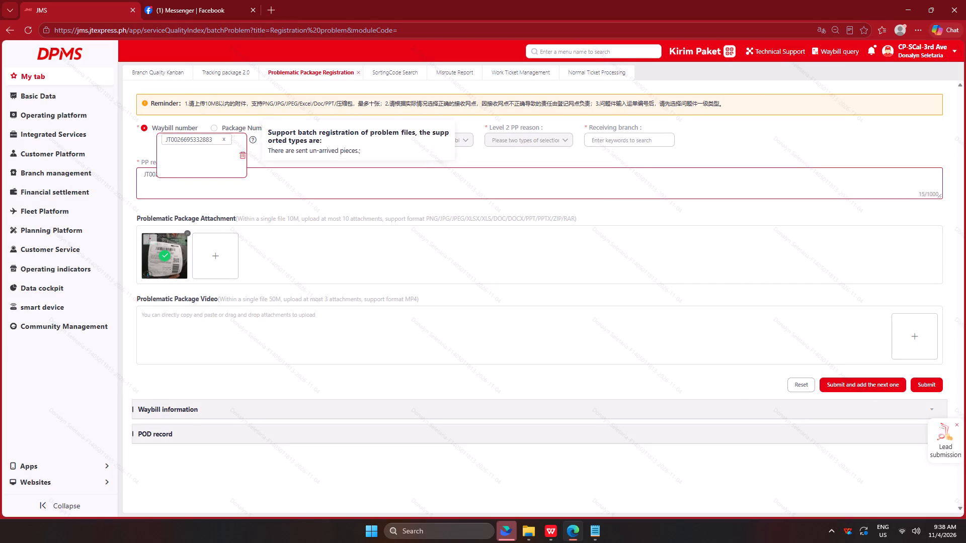
left_click(336, 144)
left_click(321, 209)
Set the Level 1 problem reason to "Wrongly sorted" and the Level 2 reason to the "Distribute Warehouse Mis…" option.
left_click(421, 141)
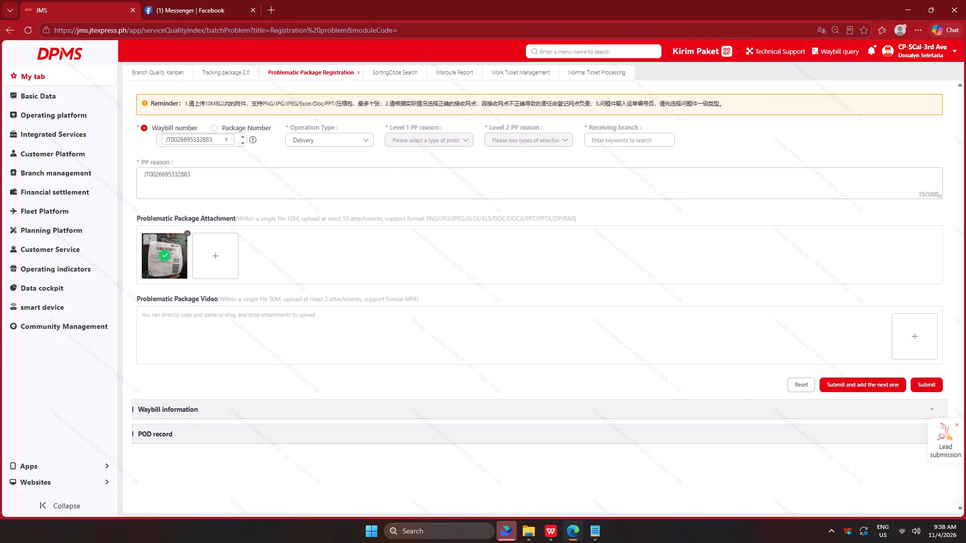
left_click(432, 138)
left_click(432, 142)
scroll(433, 177, "down", 6)
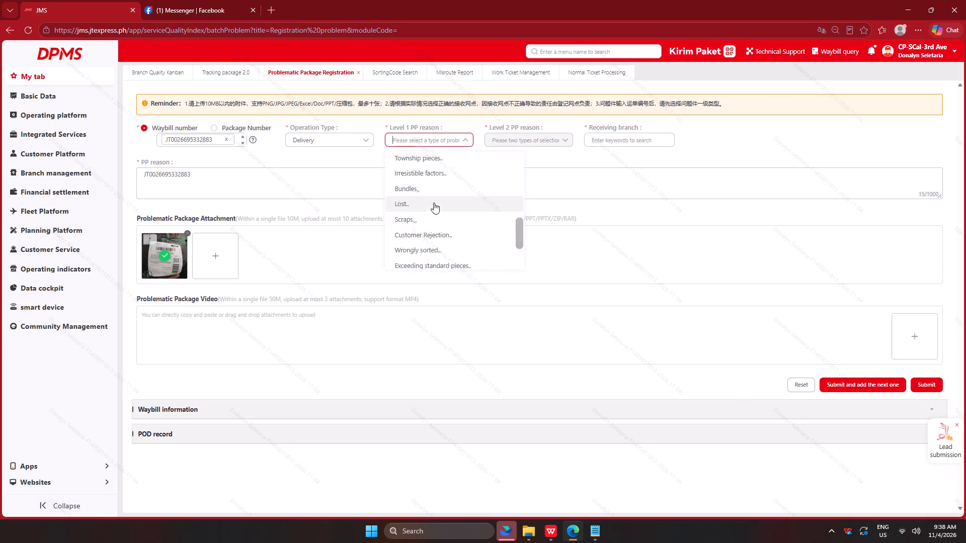
left_click(422, 186)
left_click(523, 143)
left_click(516, 175)
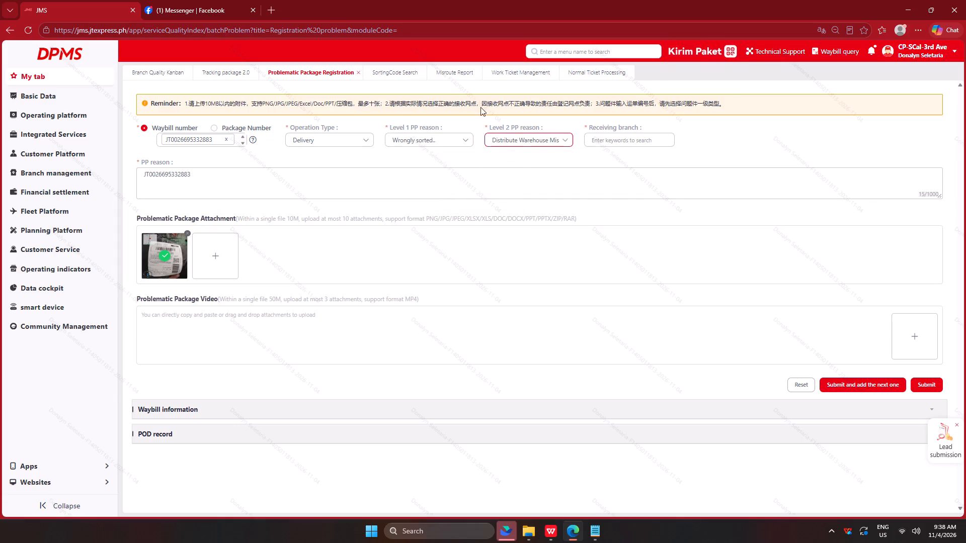
left_click(215, 73)
left_click(209, 114)
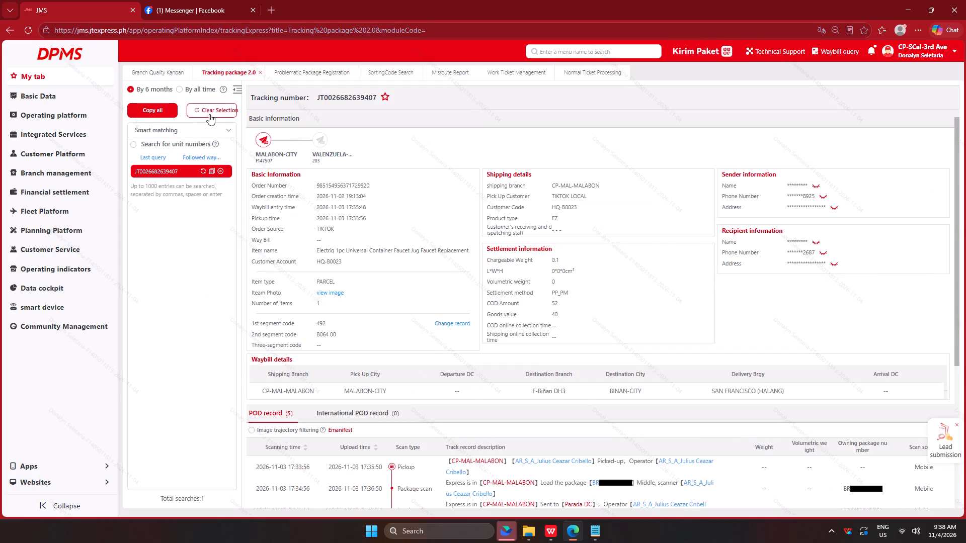
left_click(204, 239, "ctrl")
key("ctrl+v")
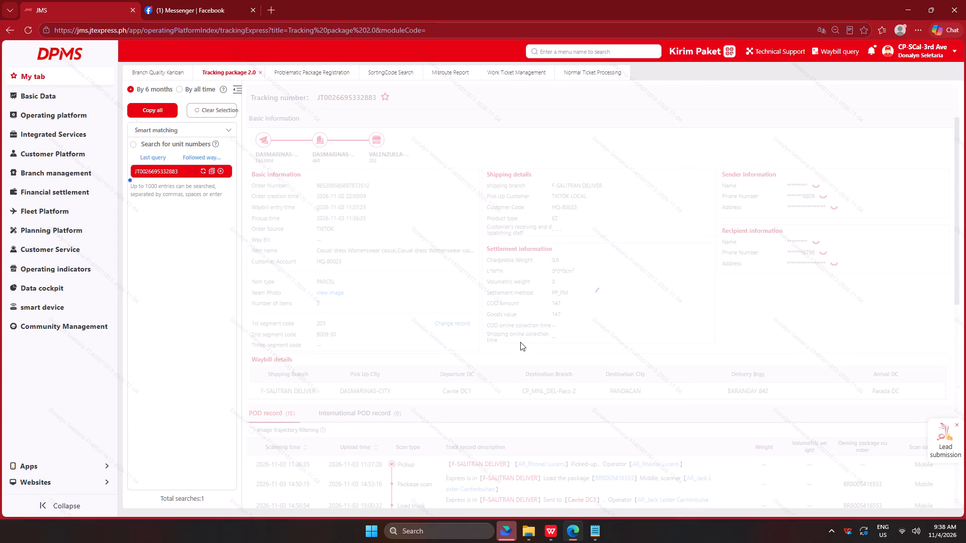
Copy the destination branch name CP_MNL_DEL-Paco 2 from the tracked package's waybill details.
triple_click(550, 391)
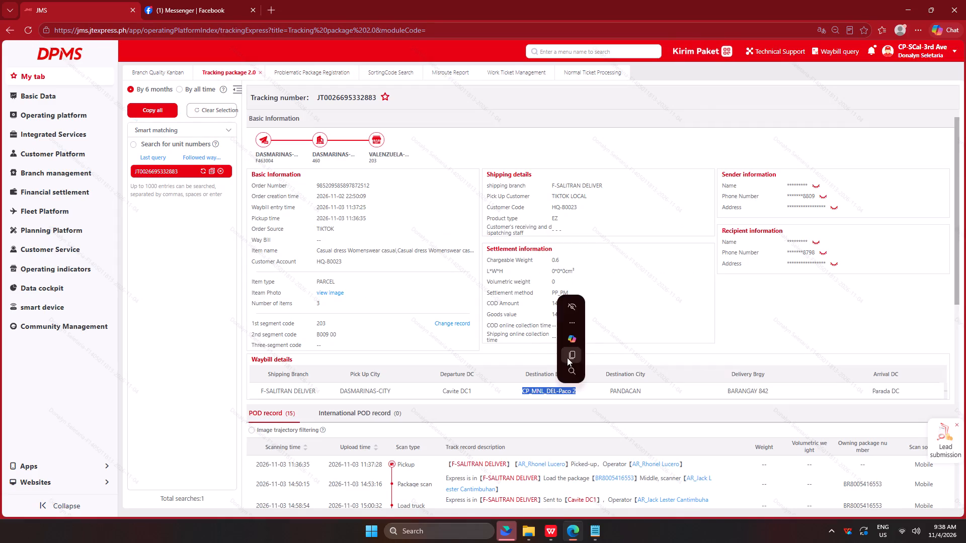
left_click(567, 357)
Replace the PP reason in the problematic package registration with "THIS PARCEL IS FOR CP_MNL_DEL-Paco 2", using the copied branch name.
left_click(304, 67)
left_click_drag(246, 176, 43, 200)
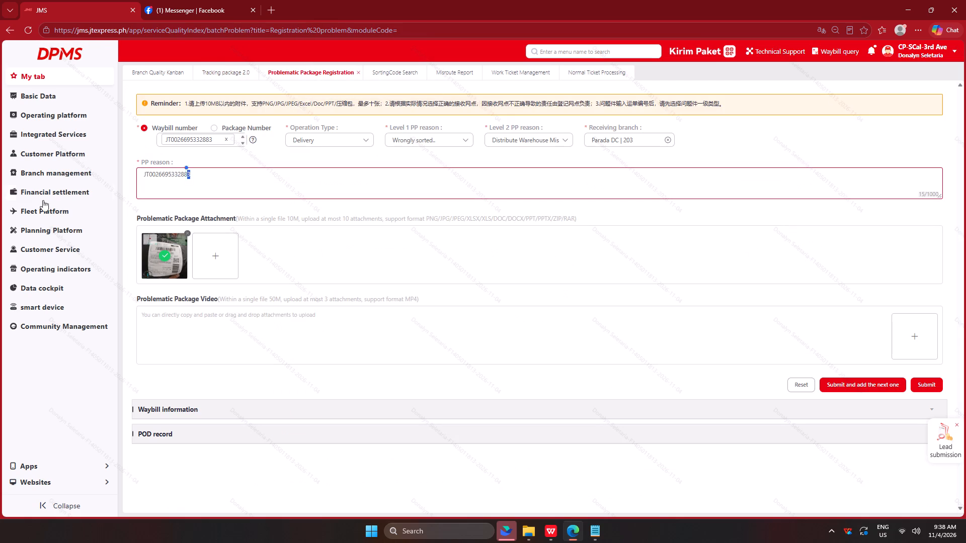
left_click_drag(43, 200, 0, 202)
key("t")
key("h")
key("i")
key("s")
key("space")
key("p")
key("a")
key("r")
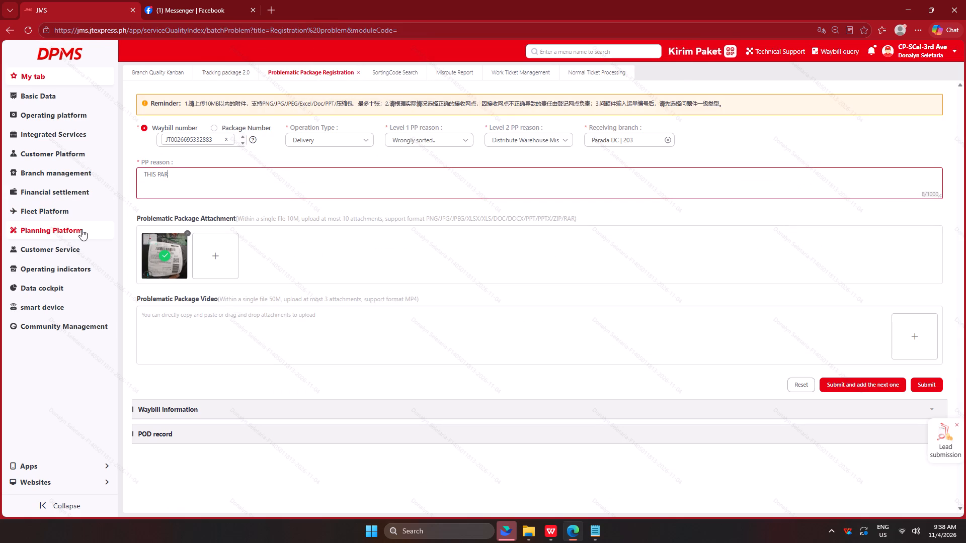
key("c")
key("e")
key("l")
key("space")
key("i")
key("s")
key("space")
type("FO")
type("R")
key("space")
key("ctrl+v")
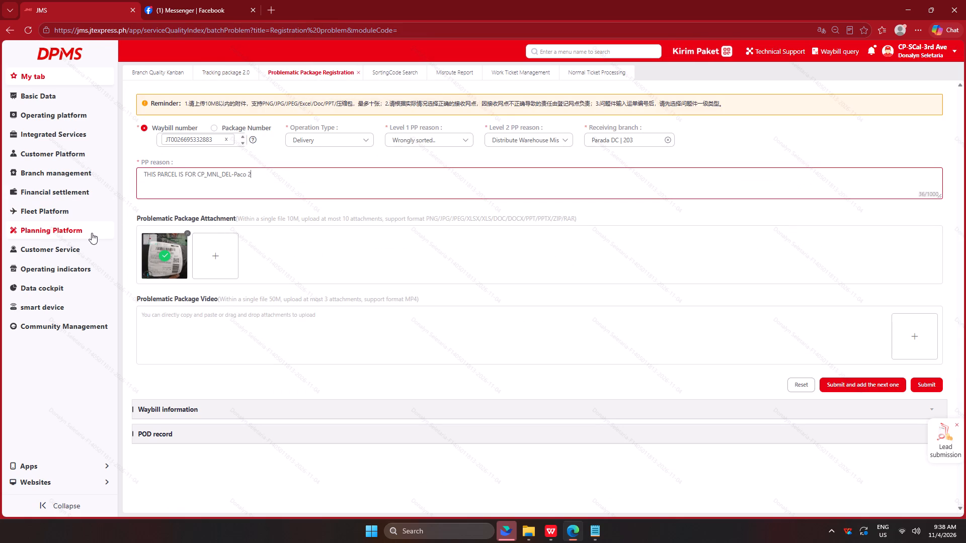
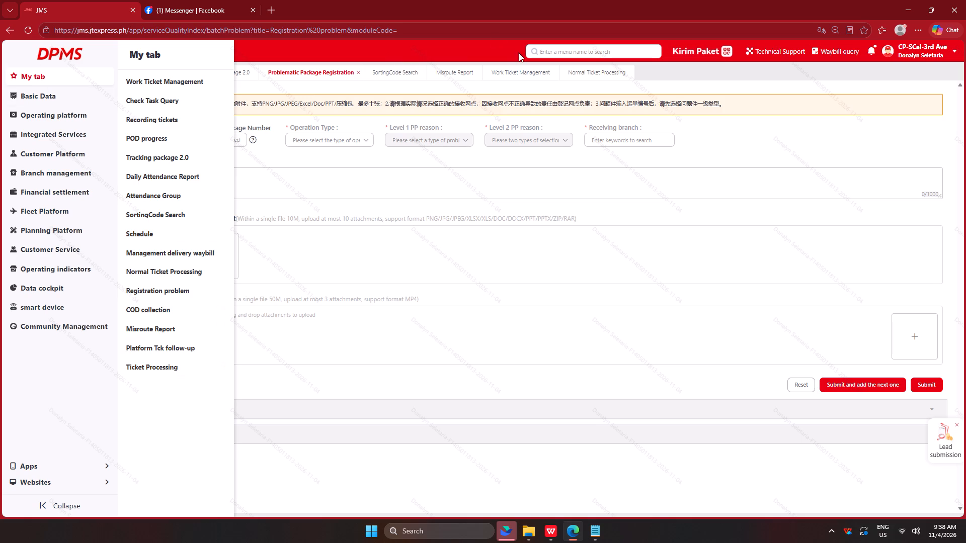
Find Return management through the menu search and open its Print AWB section.
left_click(581, 44)
type("RETR")
key("BackSpace")
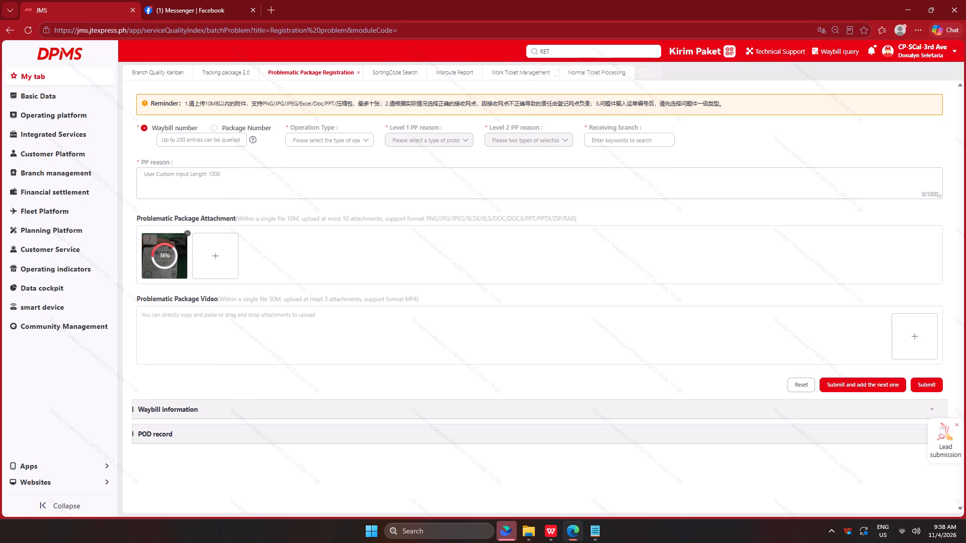
type("UR")
left_click(550, 81)
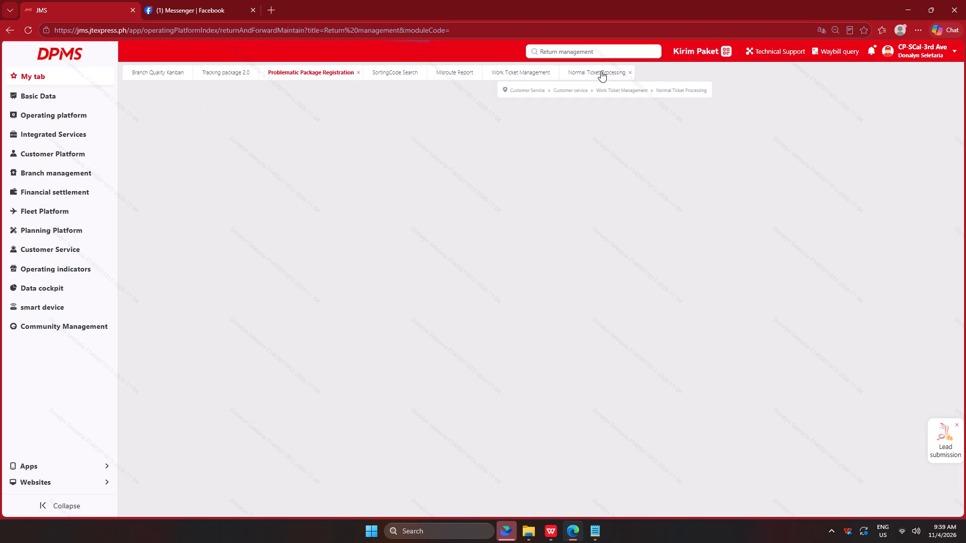
left_click(340, 94)
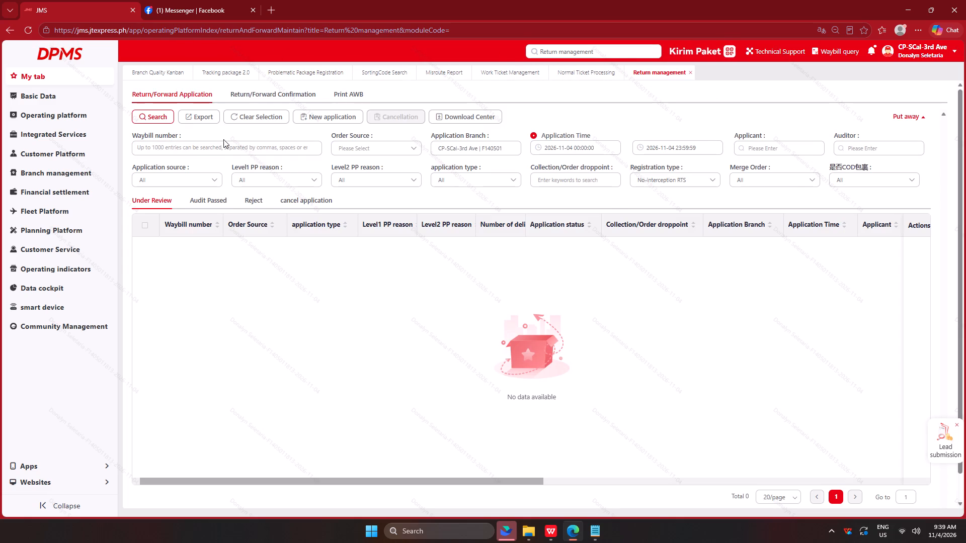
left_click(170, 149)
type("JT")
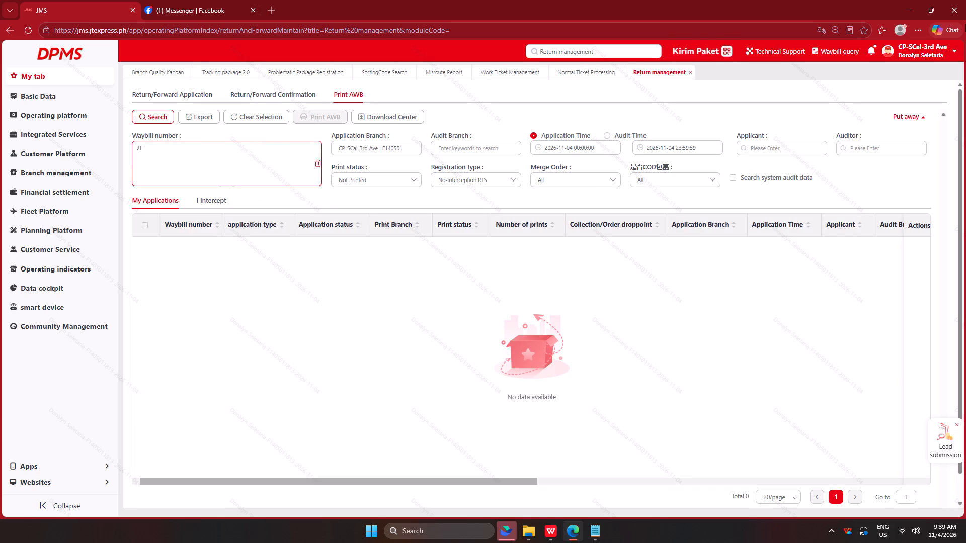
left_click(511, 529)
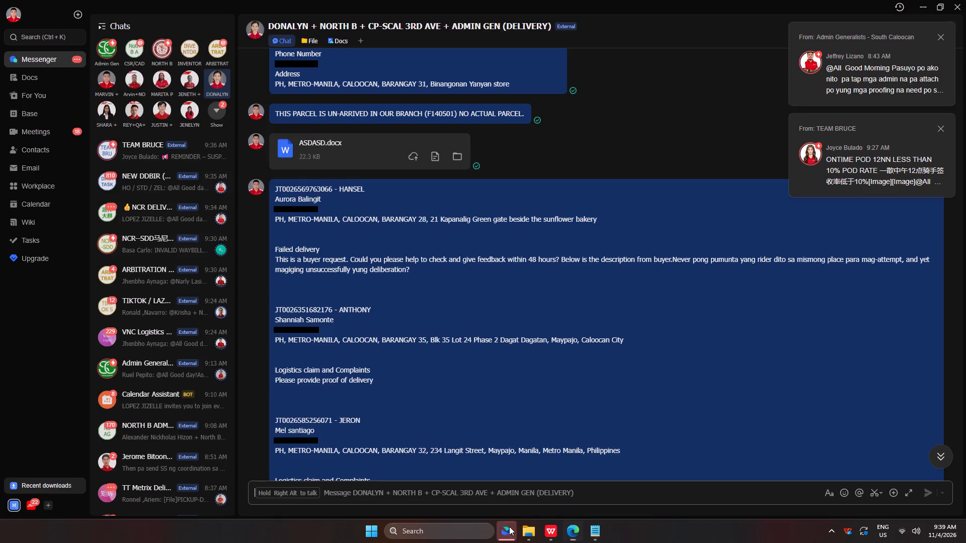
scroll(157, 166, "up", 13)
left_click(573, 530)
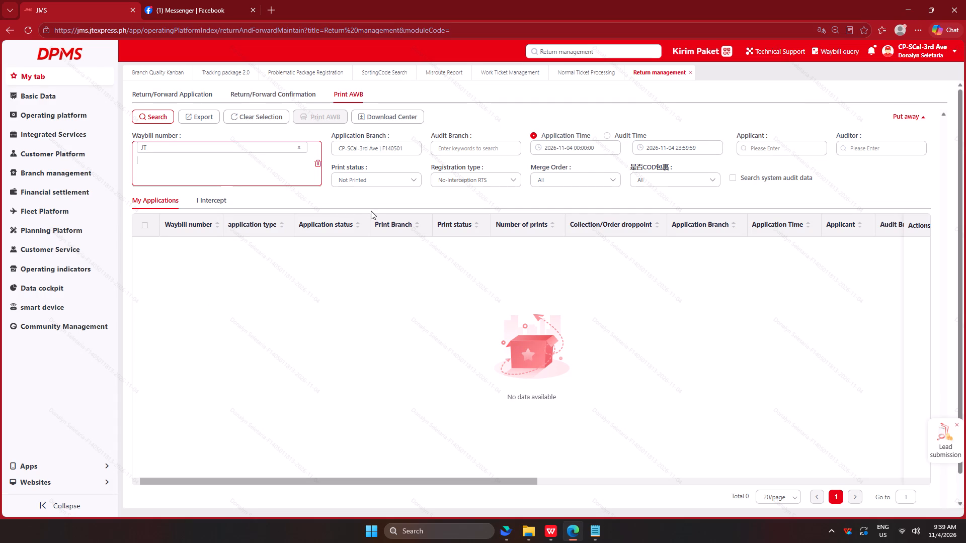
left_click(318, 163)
left_click(230, 173)
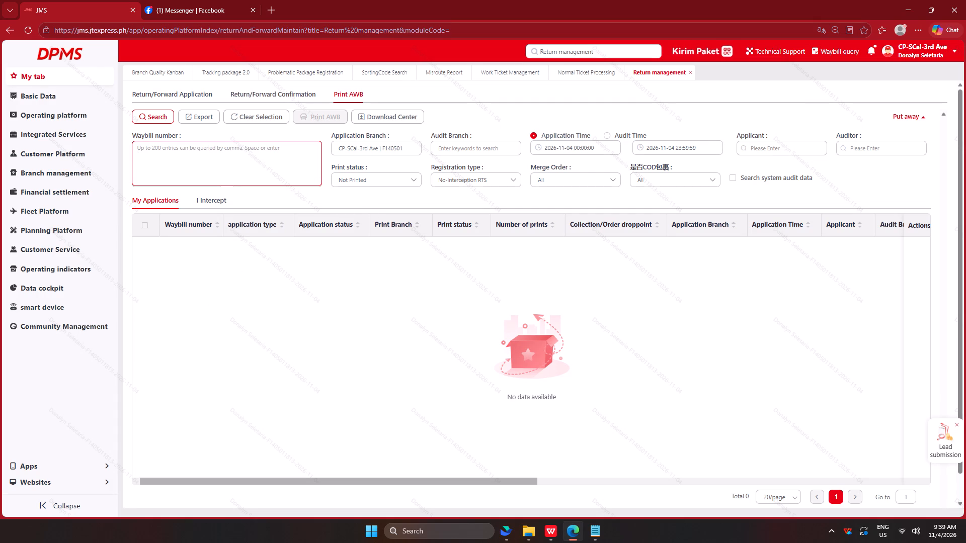
key("j")
key("t")
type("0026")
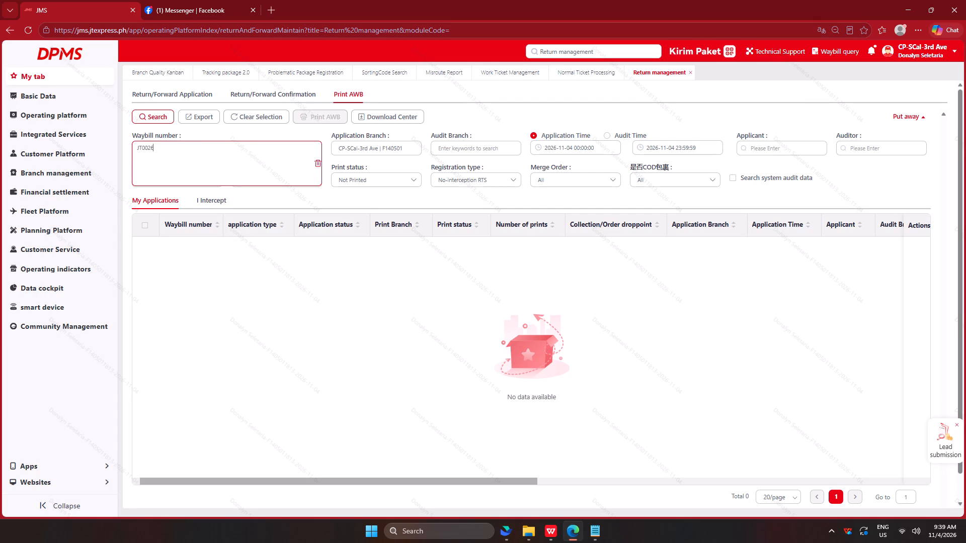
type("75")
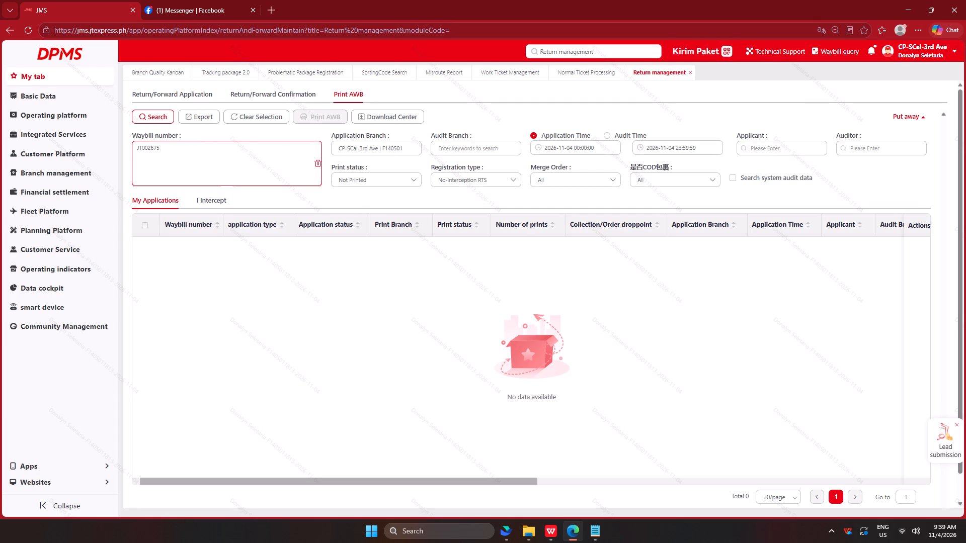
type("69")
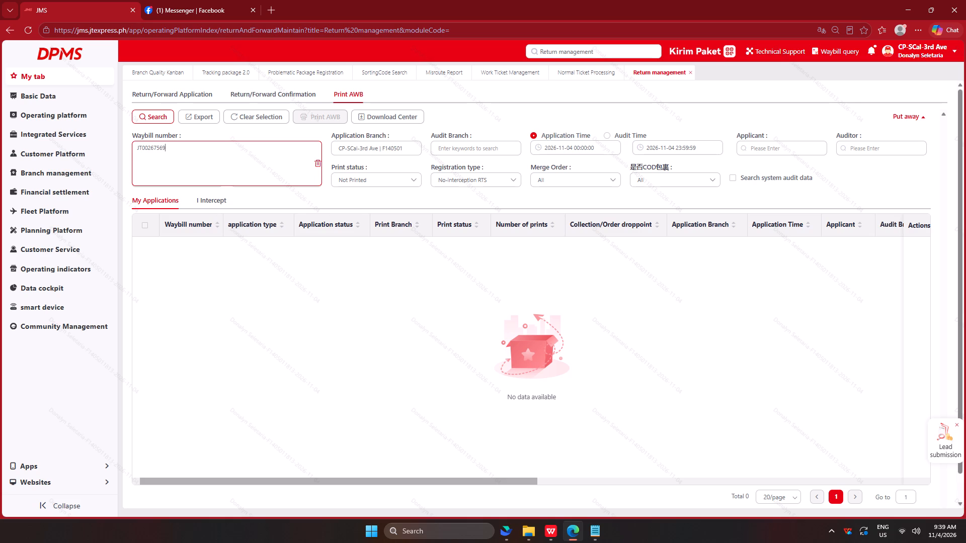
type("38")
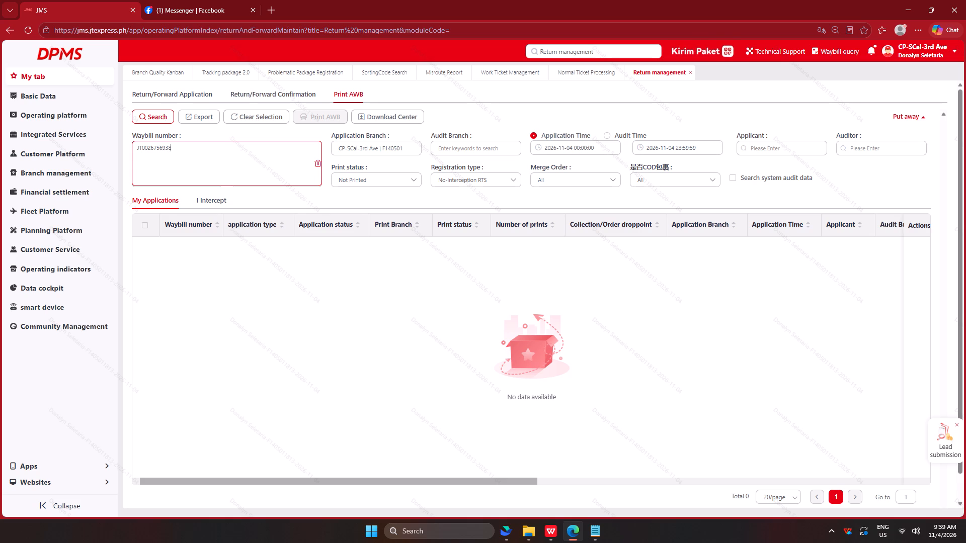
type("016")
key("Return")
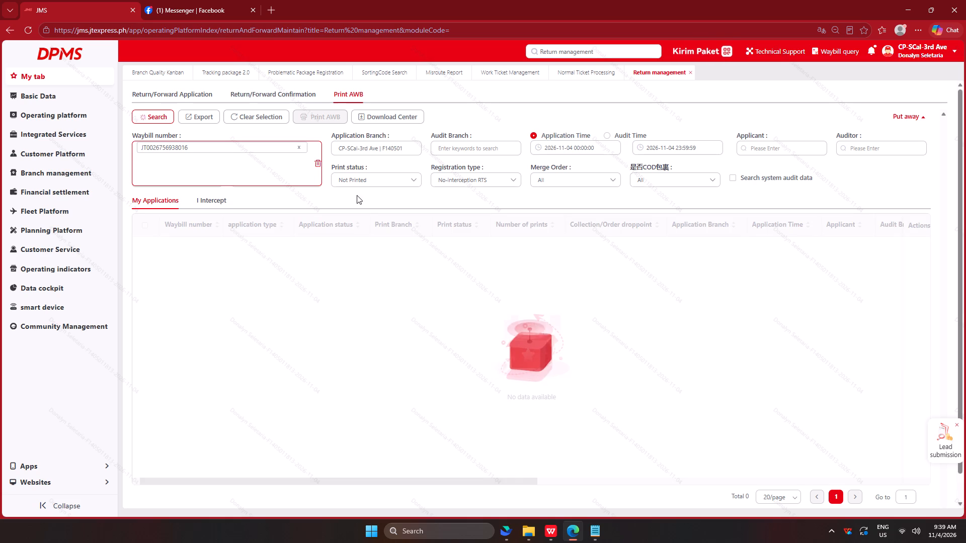
left_click(143, 113)
left_click(144, 242)
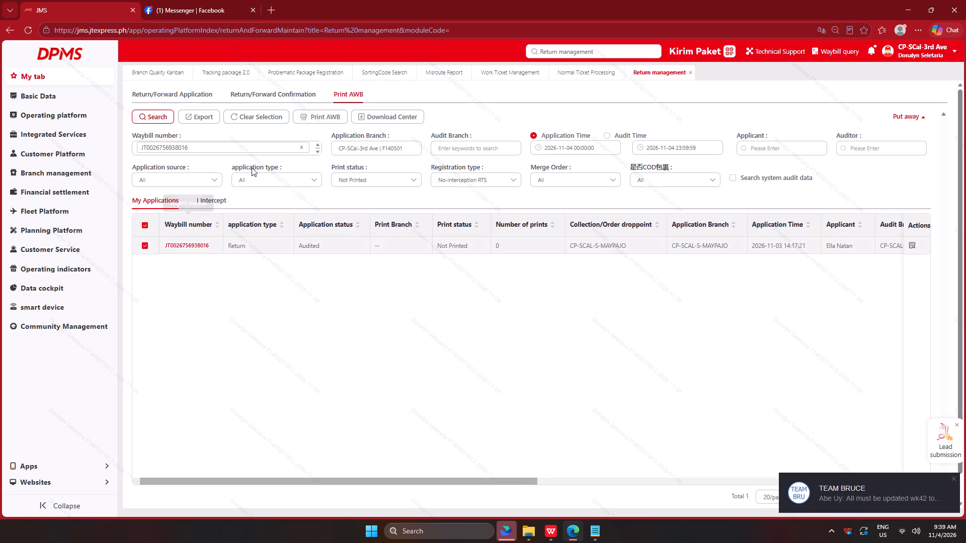
left_click(308, 116)
left_click(326, 139)
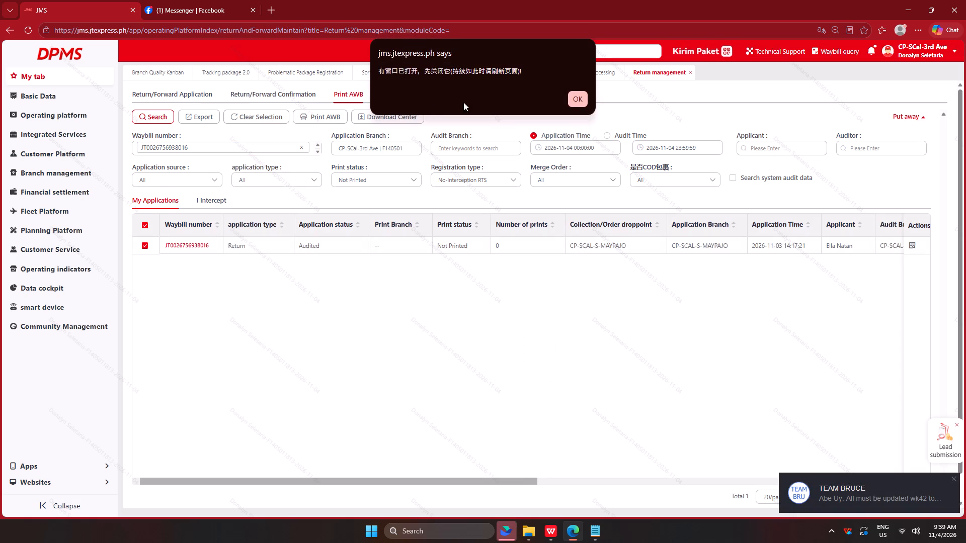
left_click(584, 98)
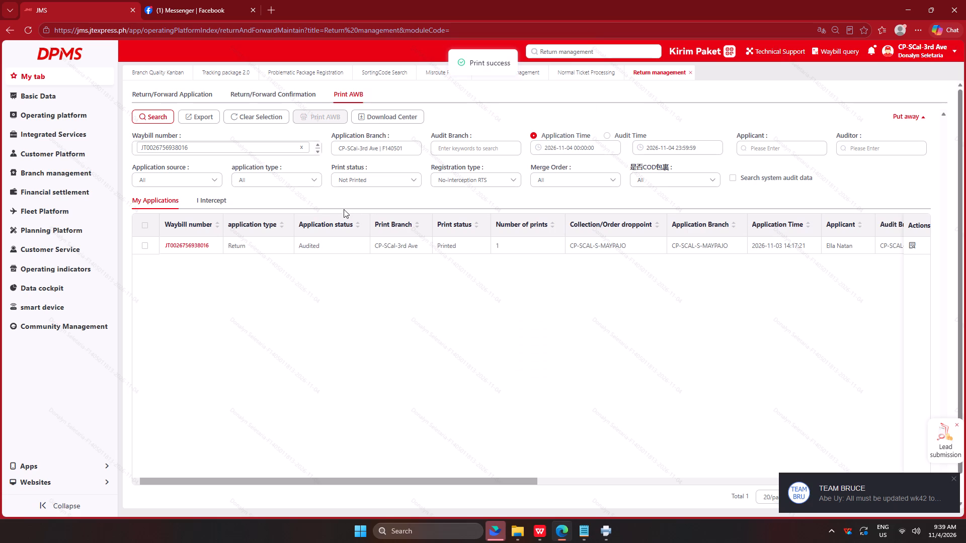
left_click(343, 22)
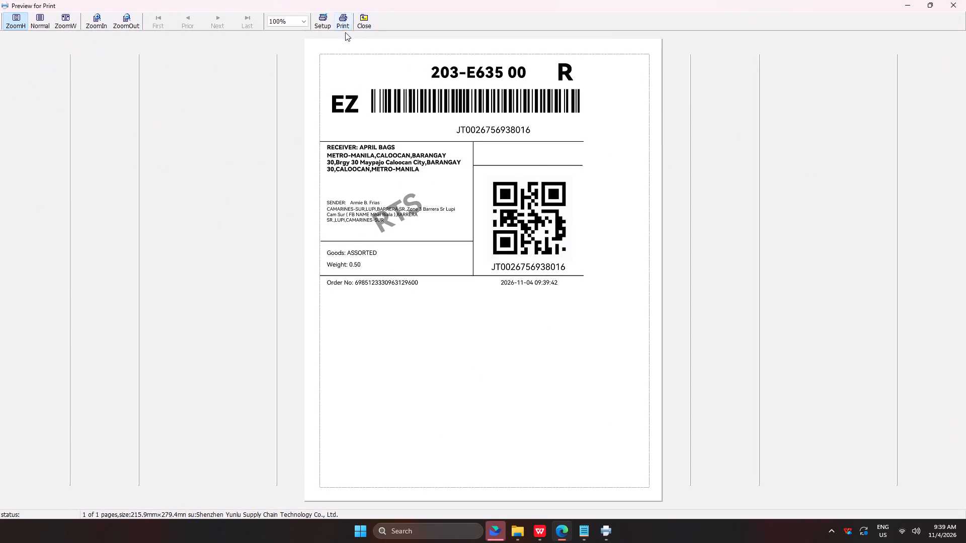
left_click(419, 157)
left_click(423, 176)
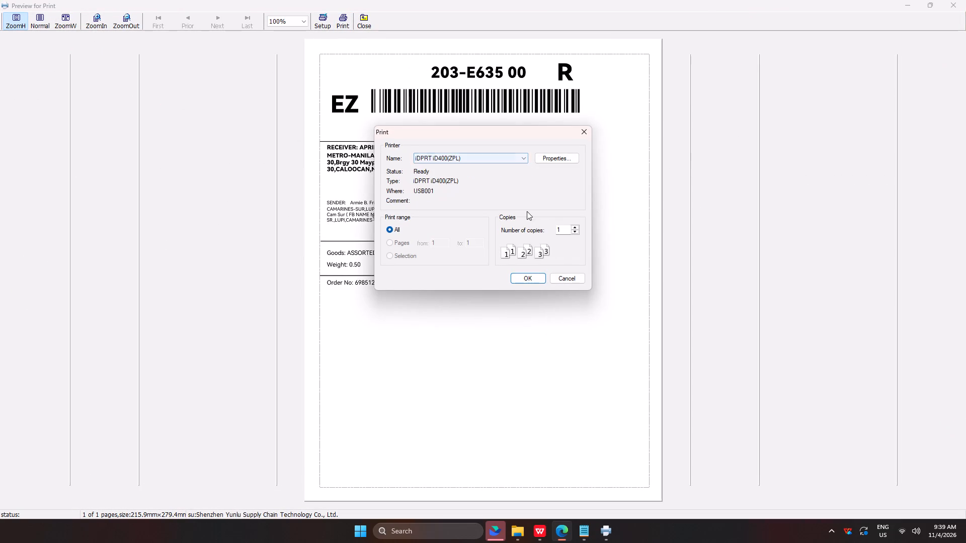
left_click(535, 273)
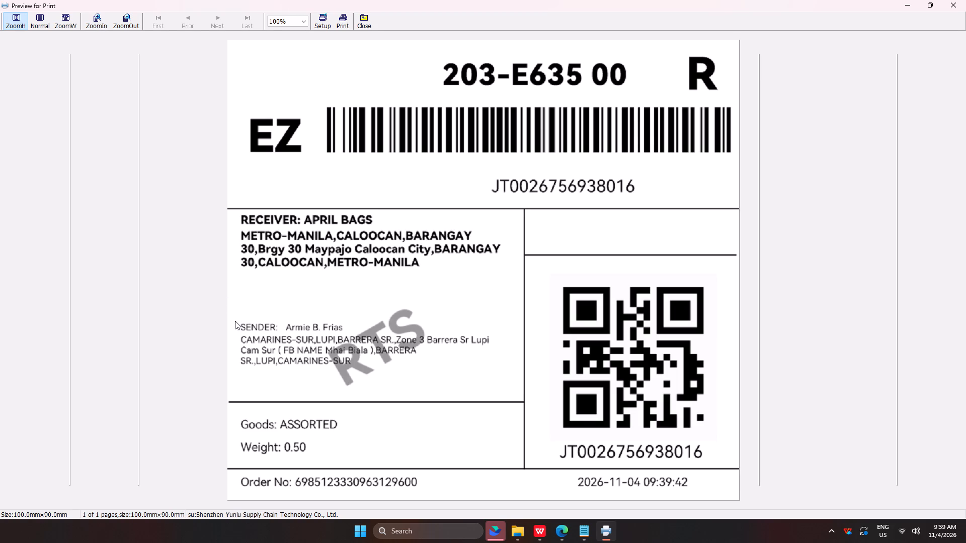
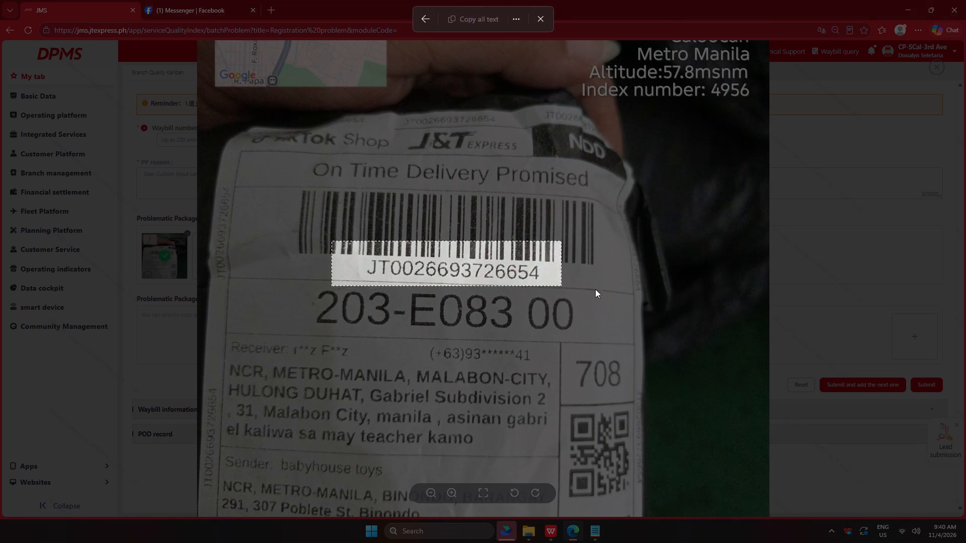
left_click_drag(595, 289, 602, 294)
left_click(152, 173)
left_click(153, 184)
left_click(158, 182, "ctrl")
key("ctrl+v")
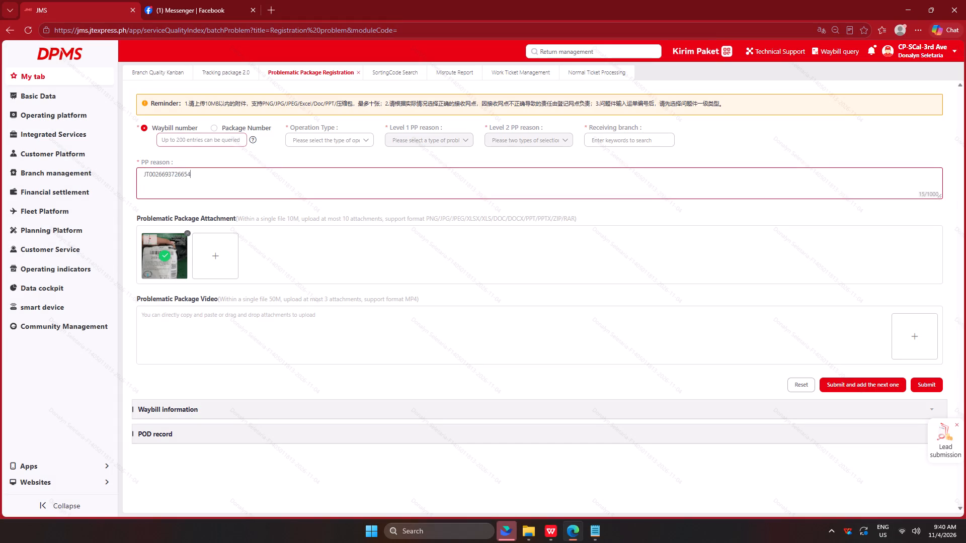
left_click(194, 132)
key("ctrl+v")
Classify the problem with operation type Delivery, Level 1 reason "Wrongly sorted" and Level 2 reason "Distribute Warehouse Missplitting".
left_click(303, 145)
left_click(302, 207)
left_click(418, 132)
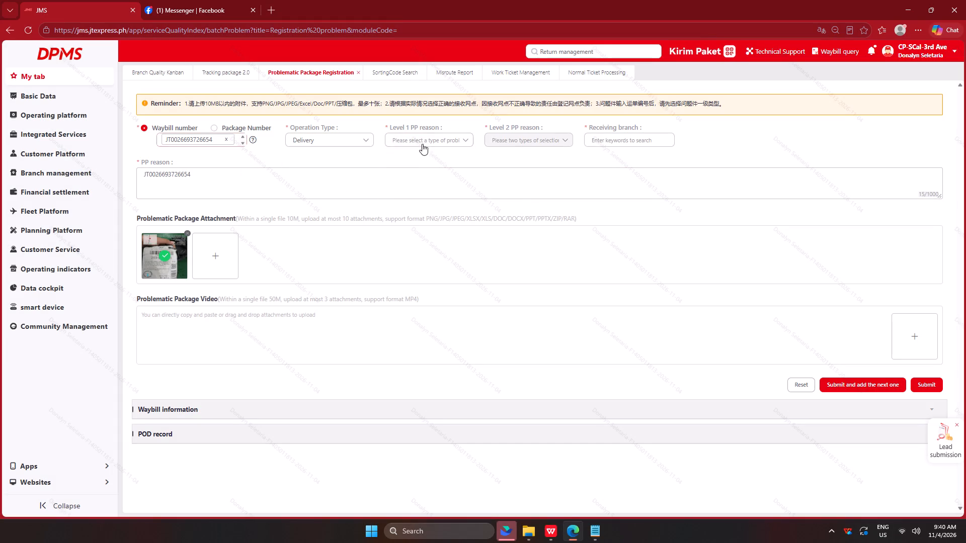
left_click(421, 143)
scroll(416, 228, "down", 6)
left_click(417, 190)
left_click(506, 140)
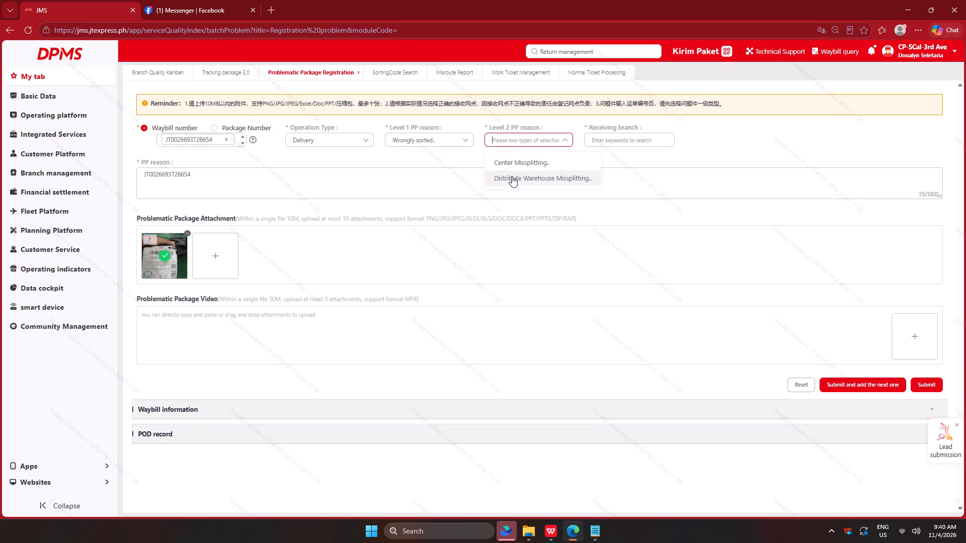
left_click(512, 176)
left_click(211, 68)
left_click(212, 110)
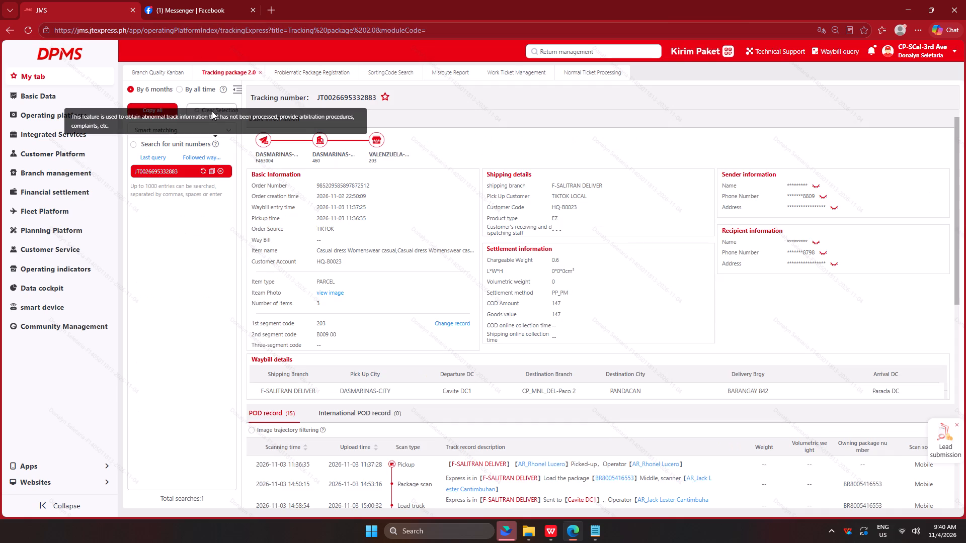
left_click(210, 104)
left_click(197, 211, "ctrl")
key("ctrl+v")
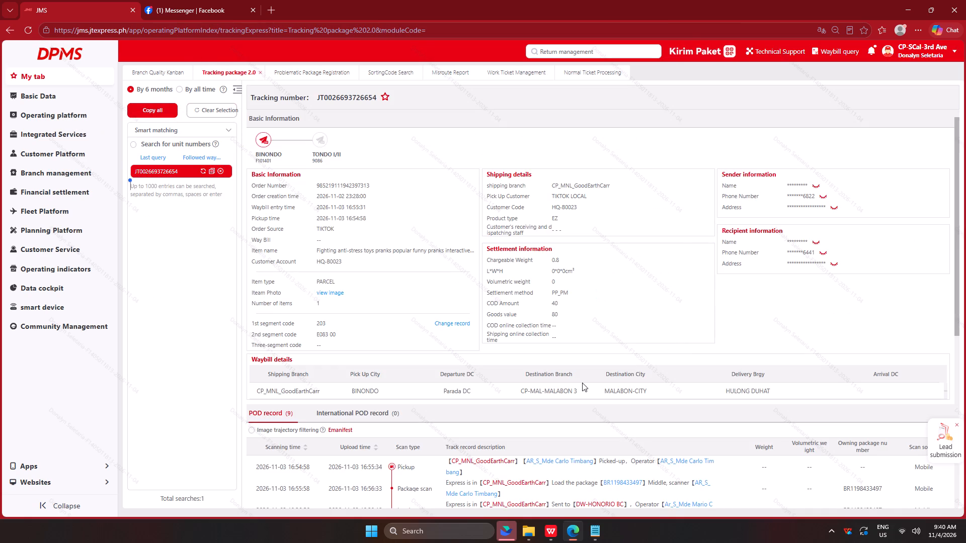
triple_click(561, 393)
left_click(582, 361)
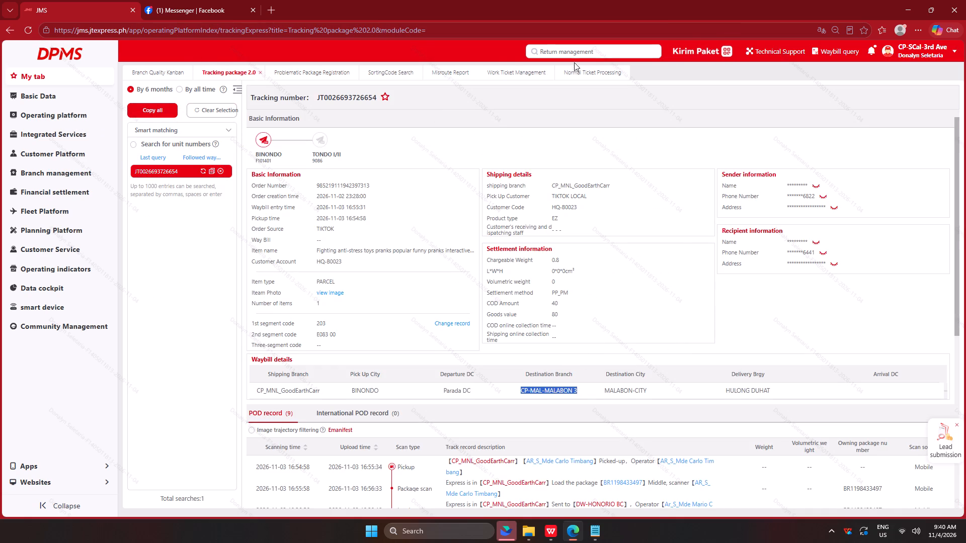
Replace the PP reason in the problematic package registration with the text "THIS PARCEL IS FOR".
left_click(303, 70)
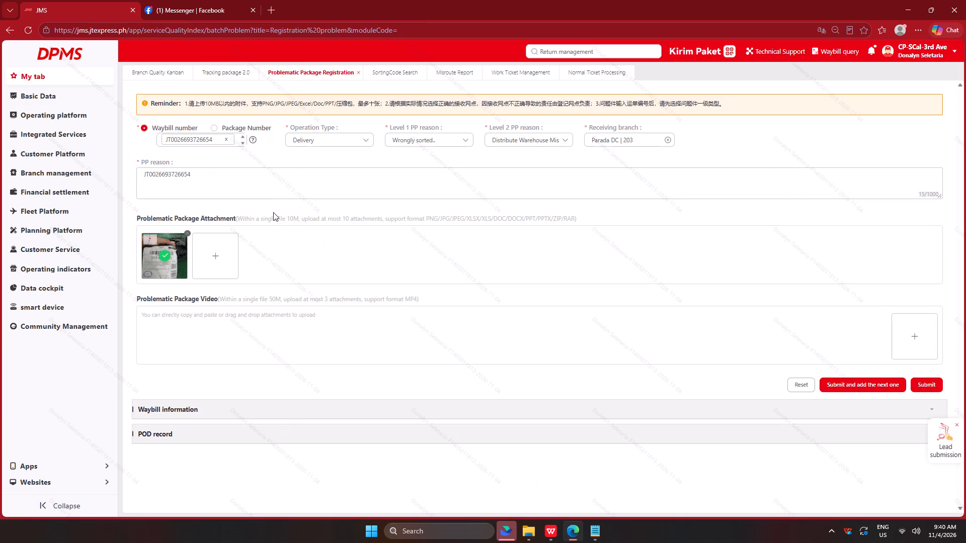
left_click_drag(273, 188, 3, 155)
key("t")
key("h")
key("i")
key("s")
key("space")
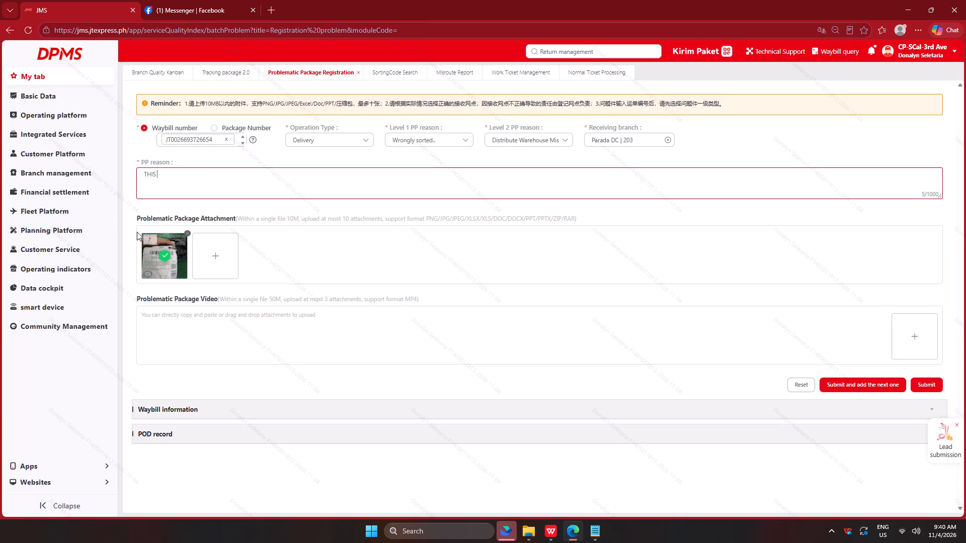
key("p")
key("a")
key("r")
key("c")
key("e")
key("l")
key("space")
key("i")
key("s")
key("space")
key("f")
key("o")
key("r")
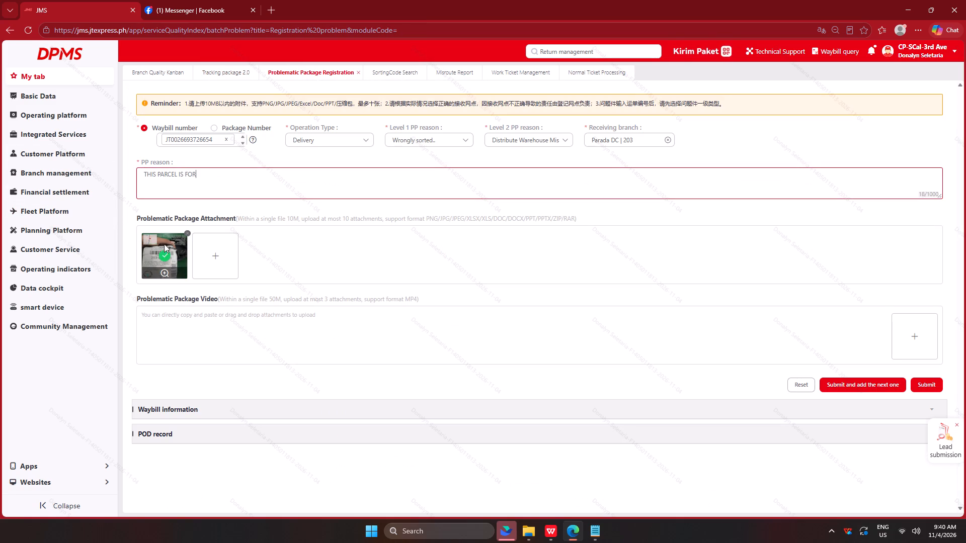
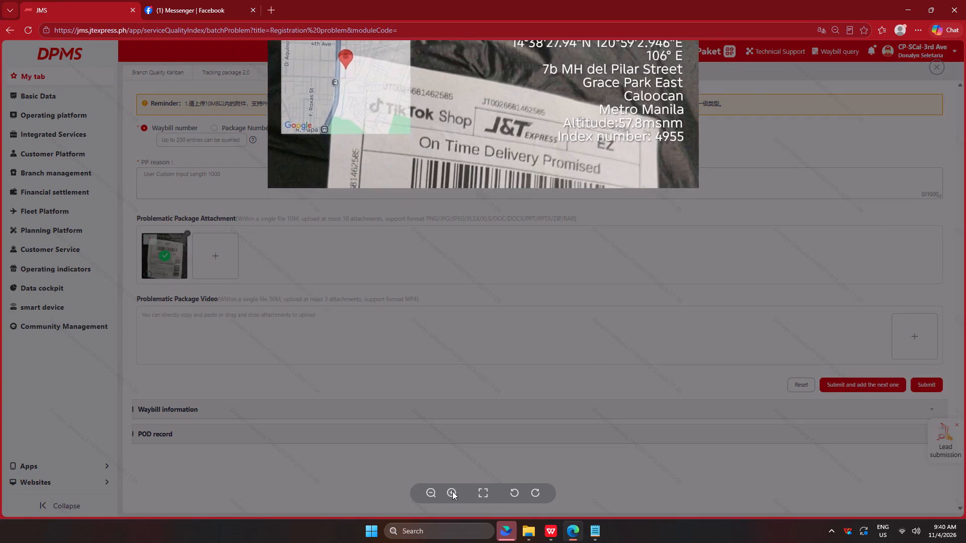
key("shift+super+s")
left_click(527, 12)
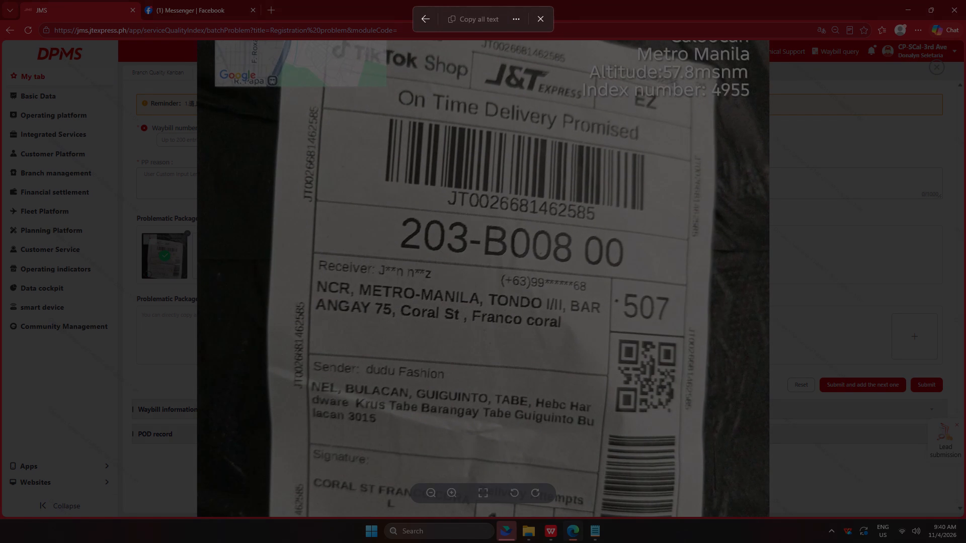
left_click_drag(413, 174, 632, 228)
left_click(154, 153)
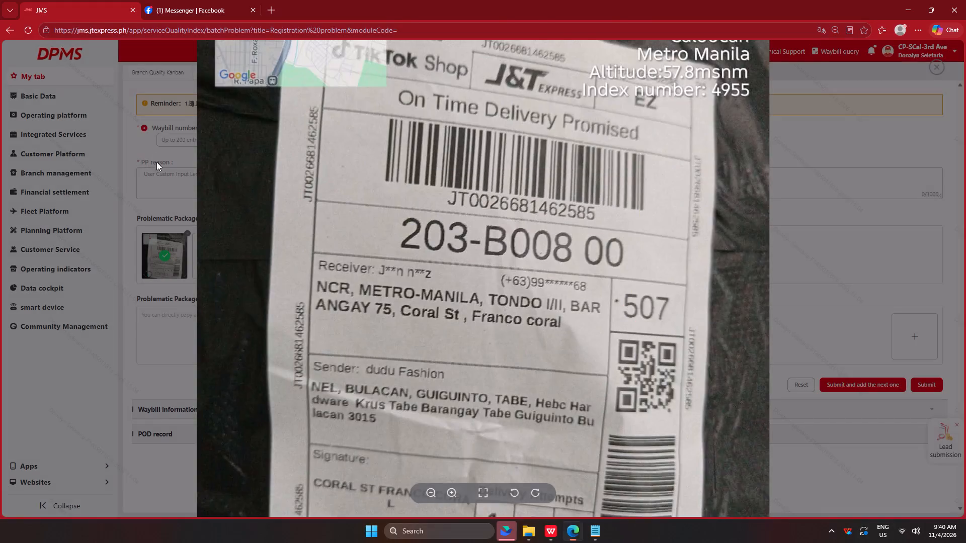
left_click(156, 183)
key("ctrl+v")
left_click(187, 152)
left_click(189, 144, "ctrl")
key("ctrl+v")
Classify the problem with operation type Delivery, Level 1 reason "Wrongly sorted" and the Level 2 "Distribute Warehouse Mis…" reason.
left_click(302, 139)
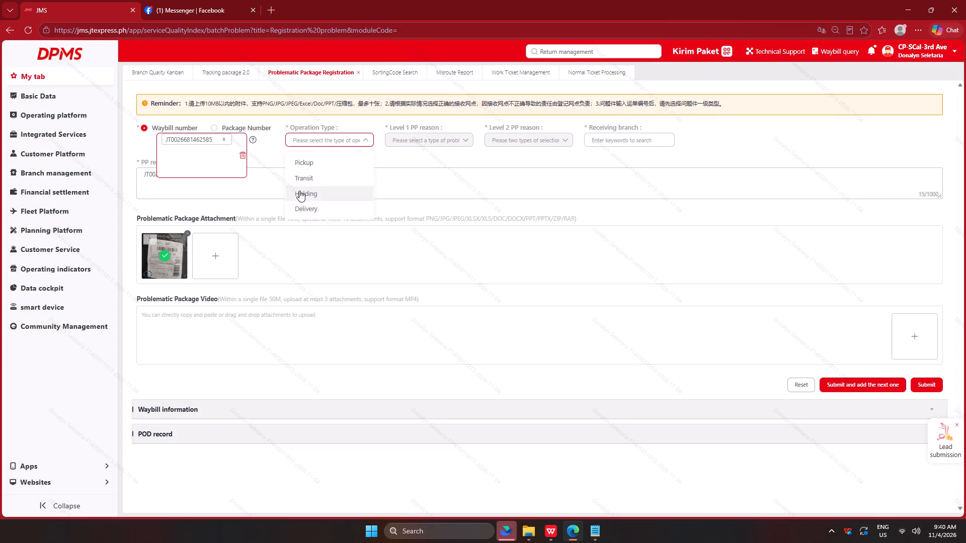
left_click(301, 214)
left_click(430, 137)
scroll(431, 179, "down", 7)
left_click(425, 178)
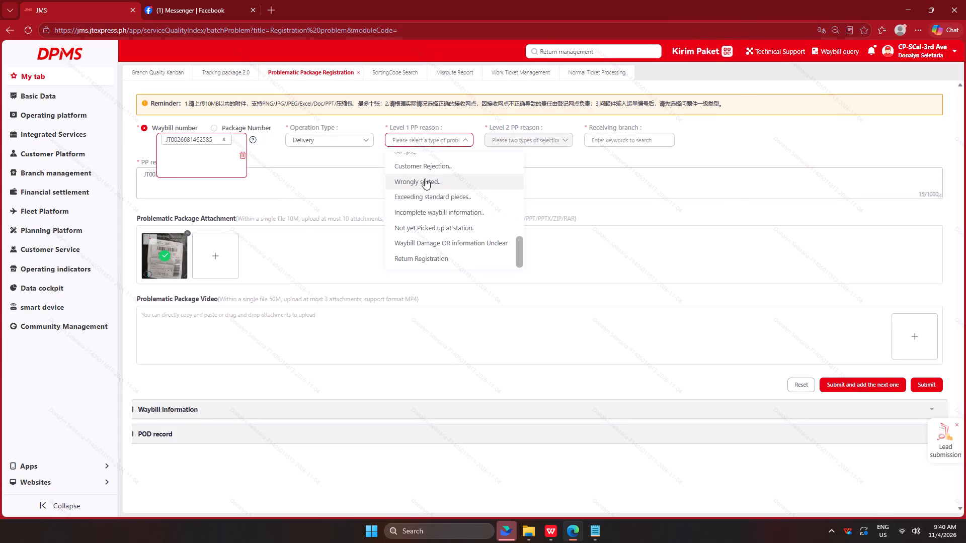
left_click(504, 140)
left_click(513, 177)
left_click(226, 70)
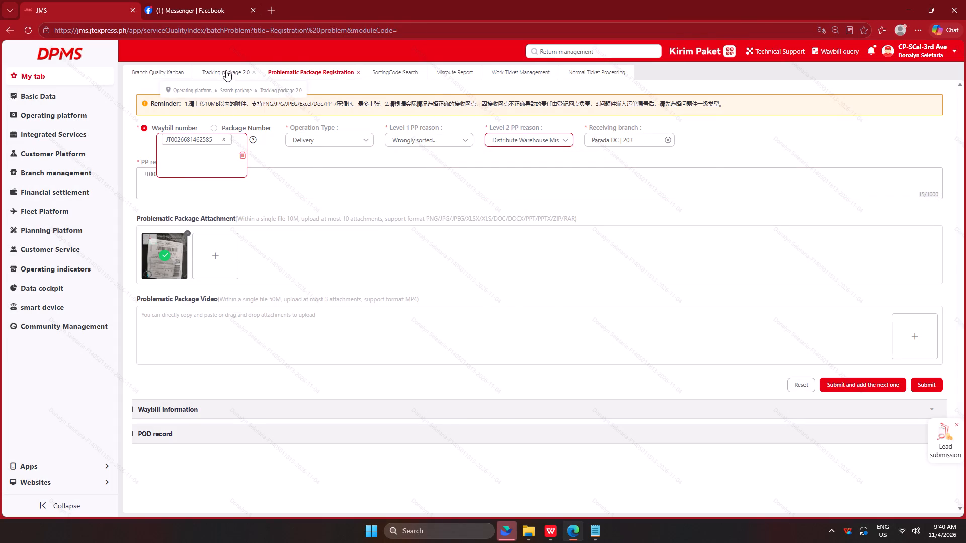
left_click(208, 113)
left_click(212, 105)
left_click(207, 224, "ctrl")
key("ctrl+v")
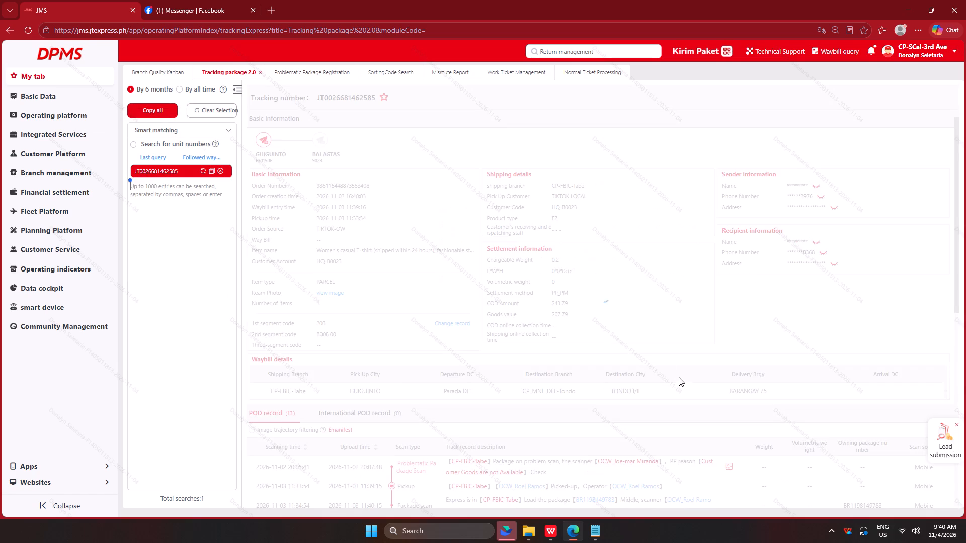
triple_click(541, 389)
left_click(562, 356)
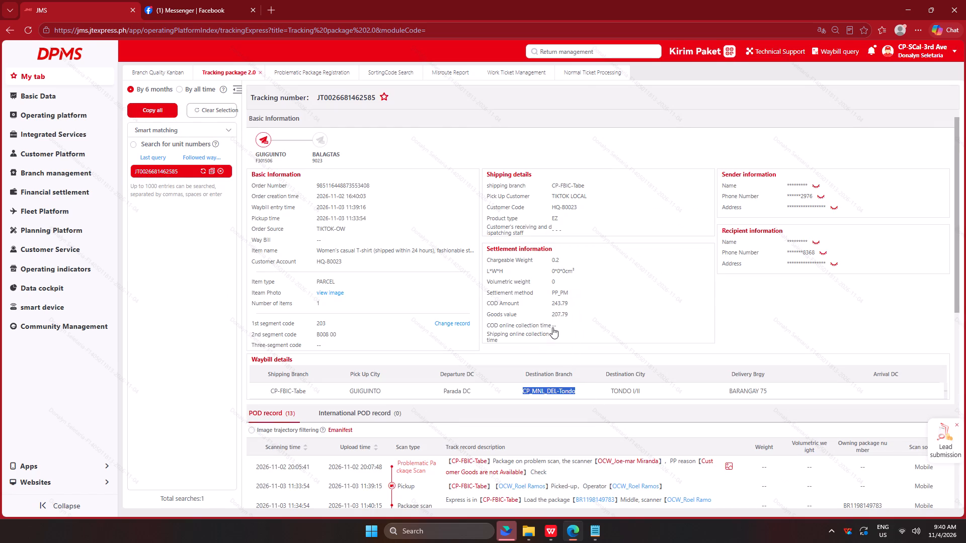
Replace the PP reason text in the problem registration with "THIS PARCEL IS FOR CP_MNL_DEL-Tondo".
left_click(295, 73)
left_click_drag(285, 186, 0, 154)
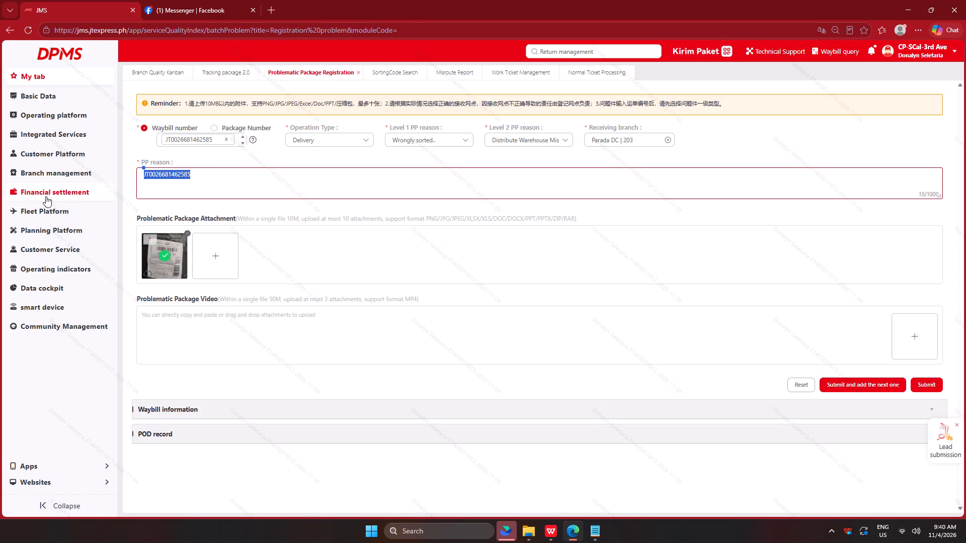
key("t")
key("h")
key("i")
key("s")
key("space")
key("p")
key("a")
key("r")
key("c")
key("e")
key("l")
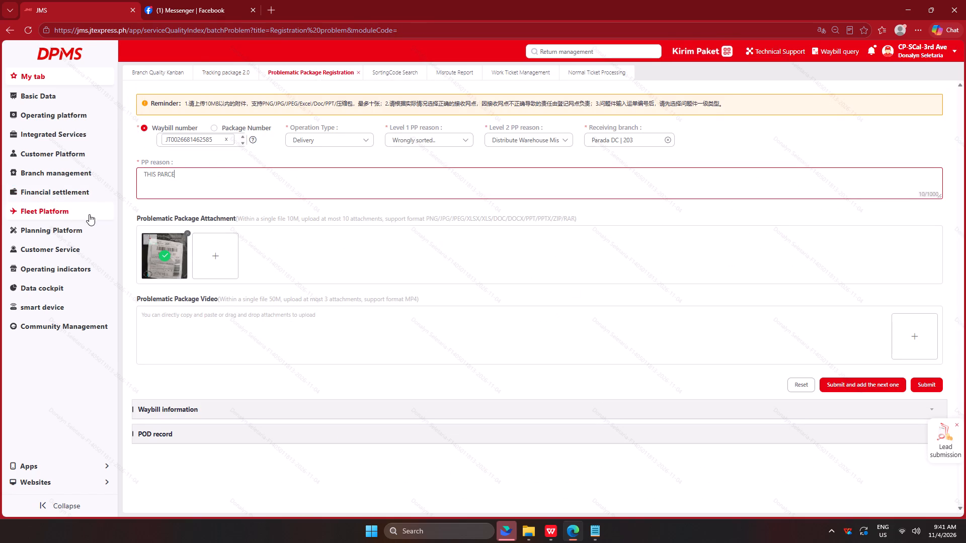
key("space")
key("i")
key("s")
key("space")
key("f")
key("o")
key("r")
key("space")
key("ctrl+v")
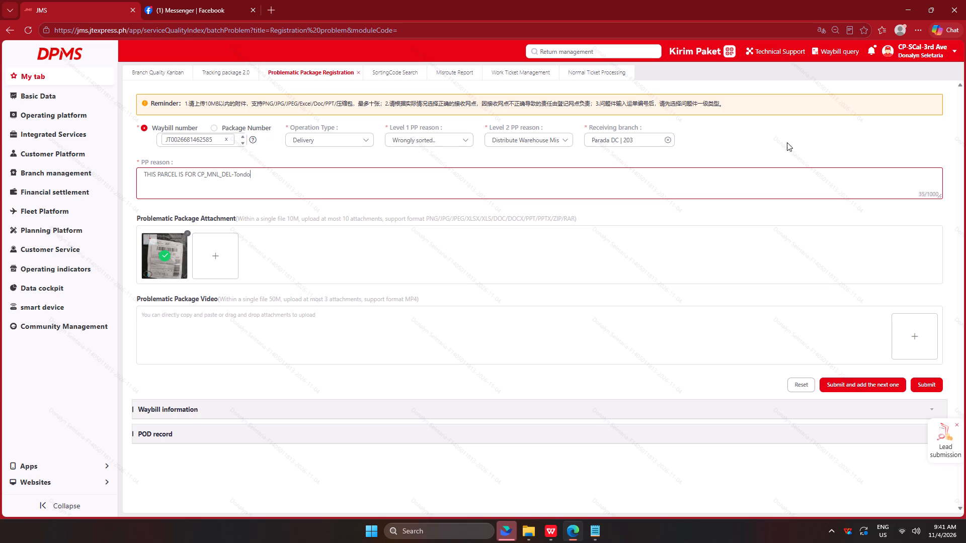
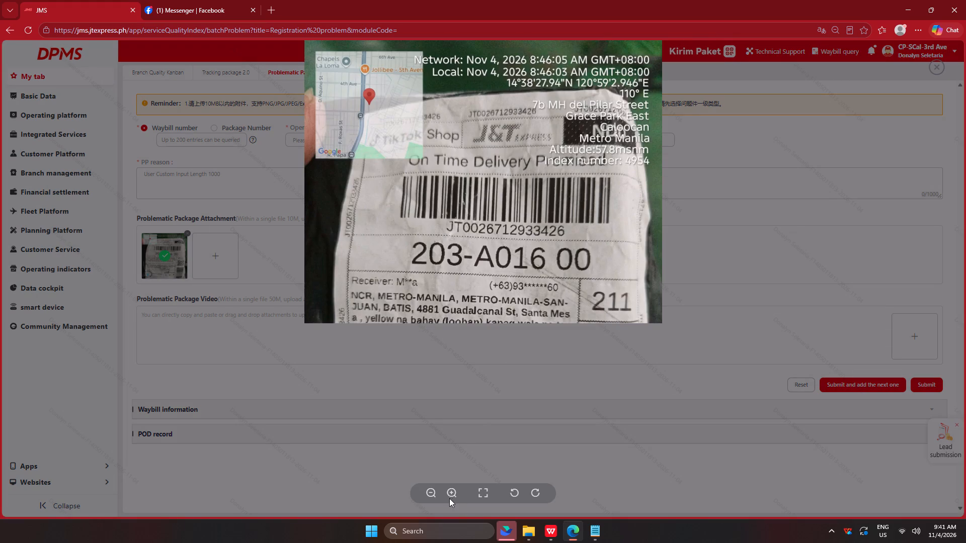
triple_click(451, 494)
key("shift+super+s")
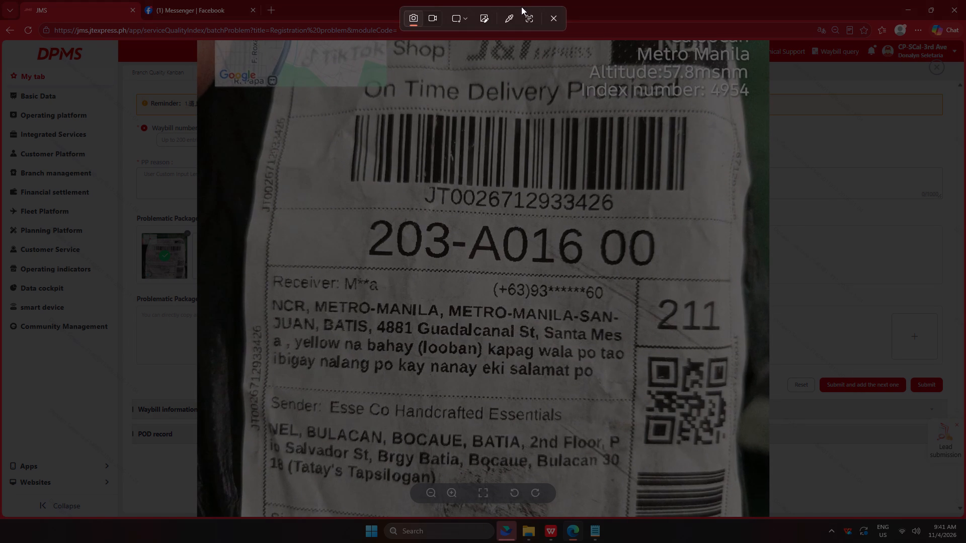
left_click(533, 17)
left_click_drag(400, 168, 629, 220)
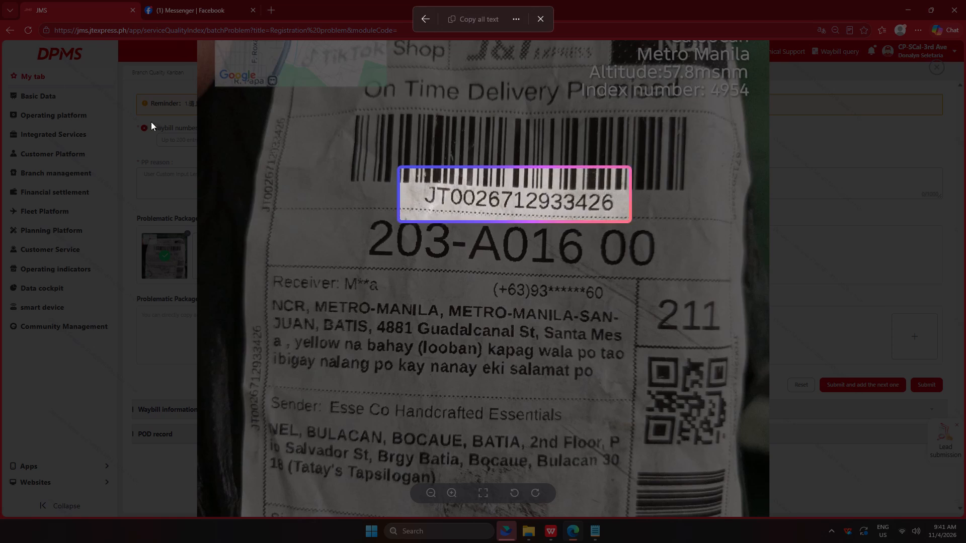
left_click(164, 126)
double_click(165, 173, "ctrl")
key("ctrl+v")
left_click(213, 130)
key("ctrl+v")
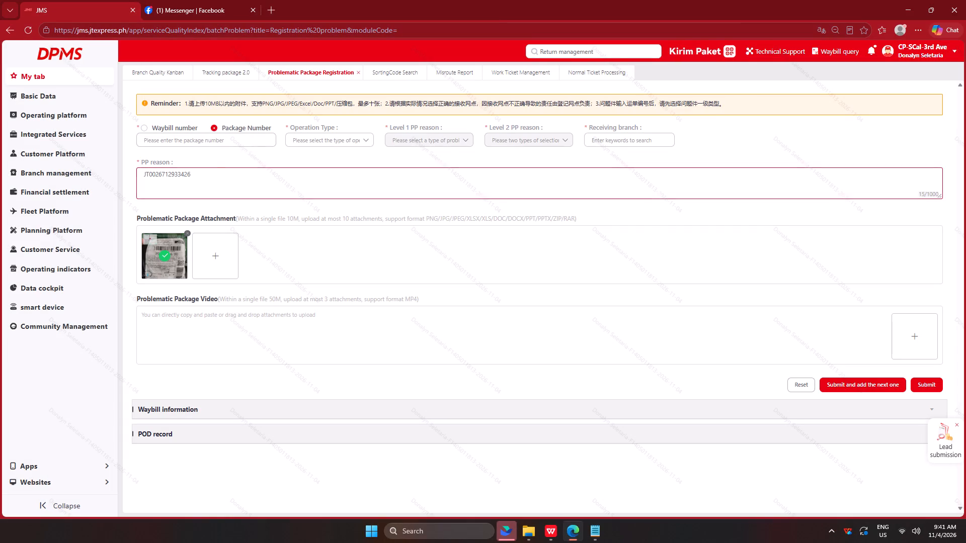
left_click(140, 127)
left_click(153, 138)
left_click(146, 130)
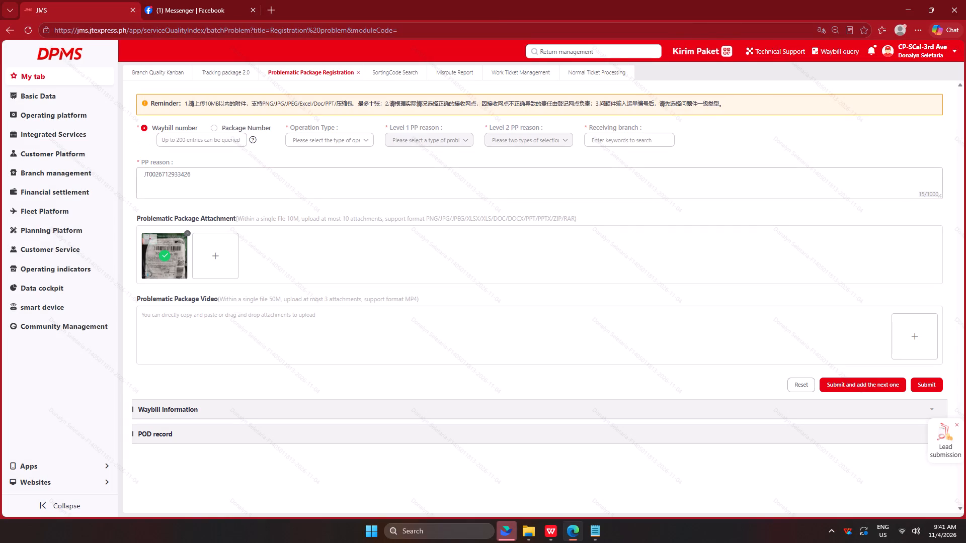
left_click(179, 140, "ctrl")
key("ctrl+v")
left_click(348, 142)
left_click(323, 209)
left_click(411, 145)
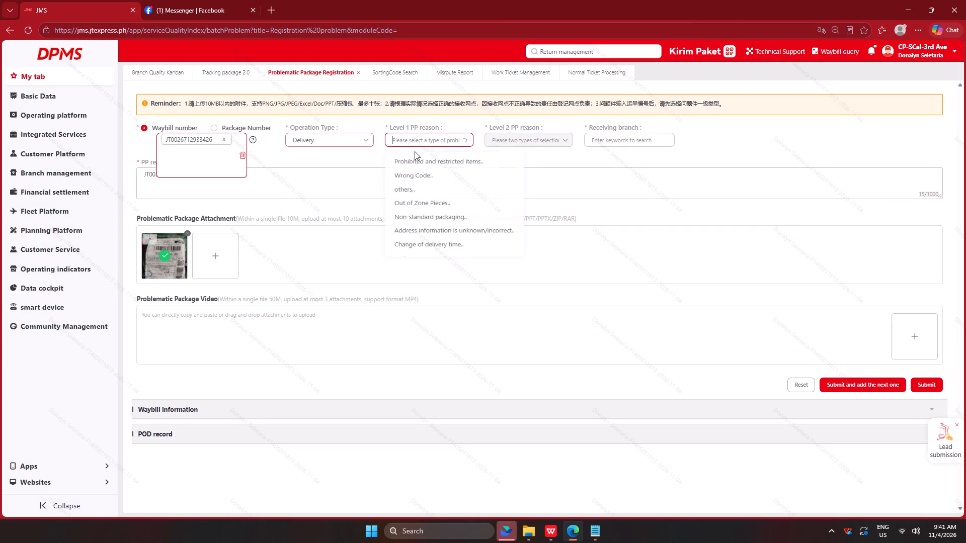
scroll(428, 179, "down", 8)
left_click(418, 182)
left_click(505, 146)
left_click(499, 174)
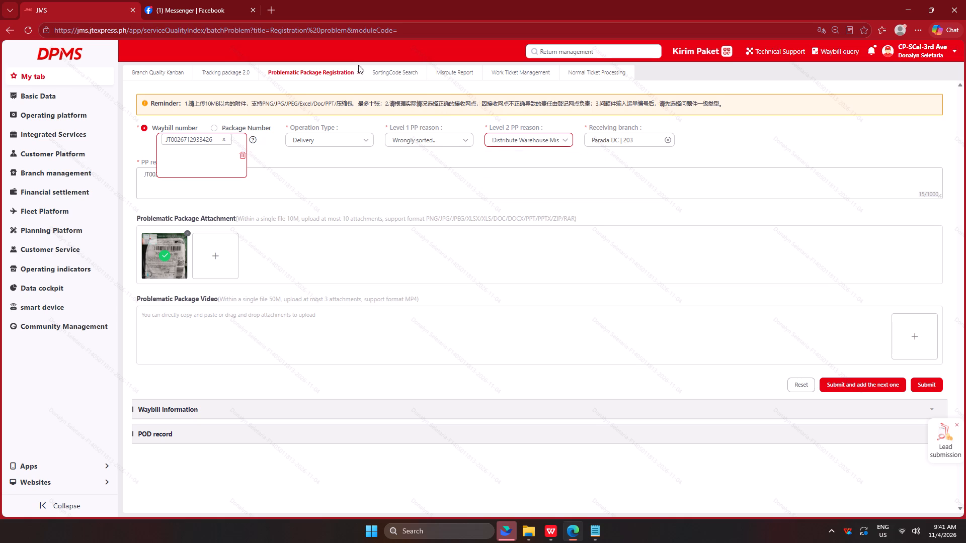
left_click(230, 67)
left_click(222, 105)
left_click(217, 241)
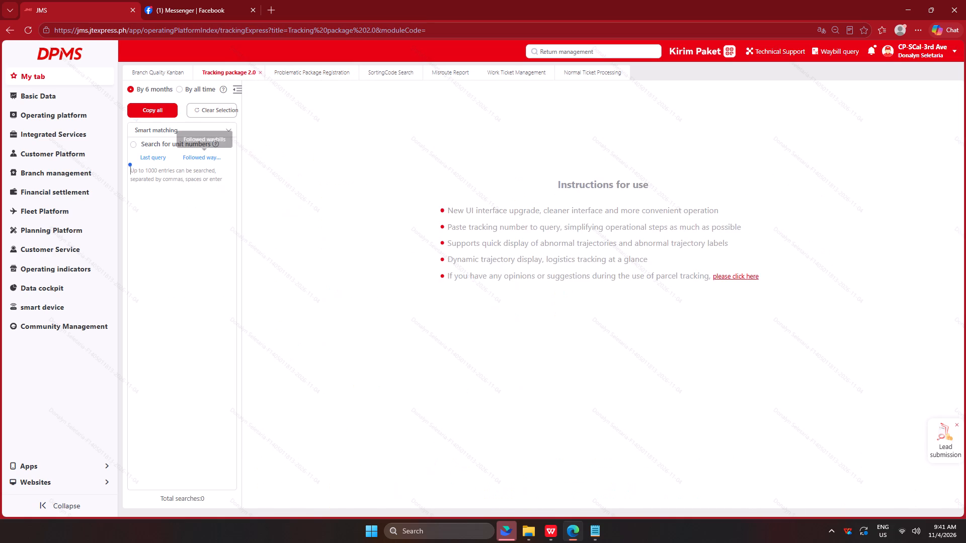
key("ctrl+v")
triple_click(539, 388)
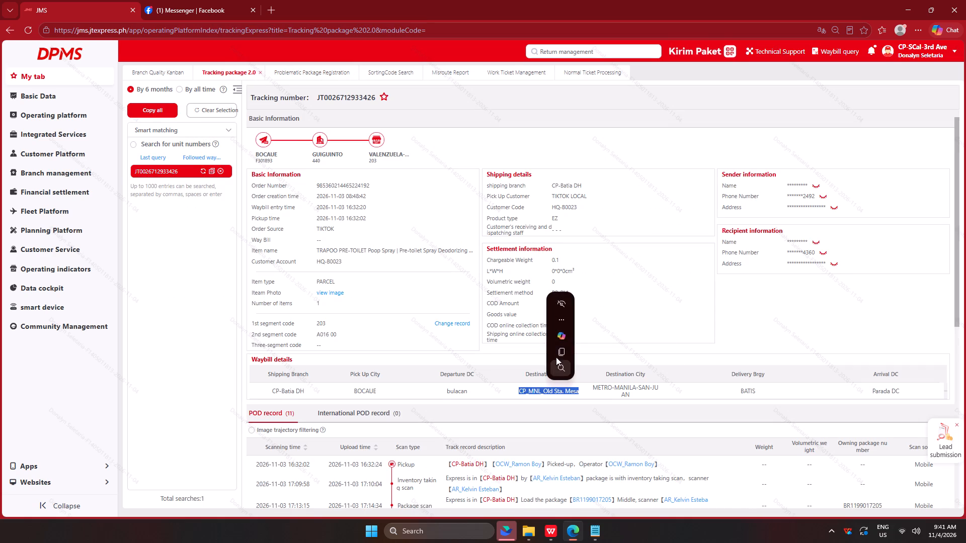
left_click(556, 356)
left_click(596, 72)
Replace the PP reason with "THIS PARCEL IS FOR CP_MNL_Old Sta. Mesa" and submit the problematic package registration, continuing to a new entry.
left_click(314, 74)
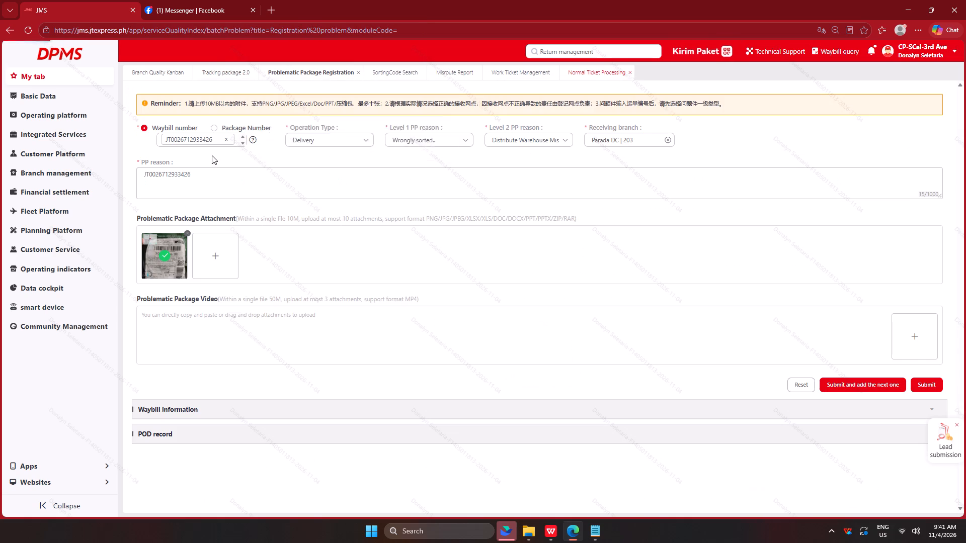
left_click_drag(222, 186, 46, 169)
key("ctrl+v")
left_click(142, 172)
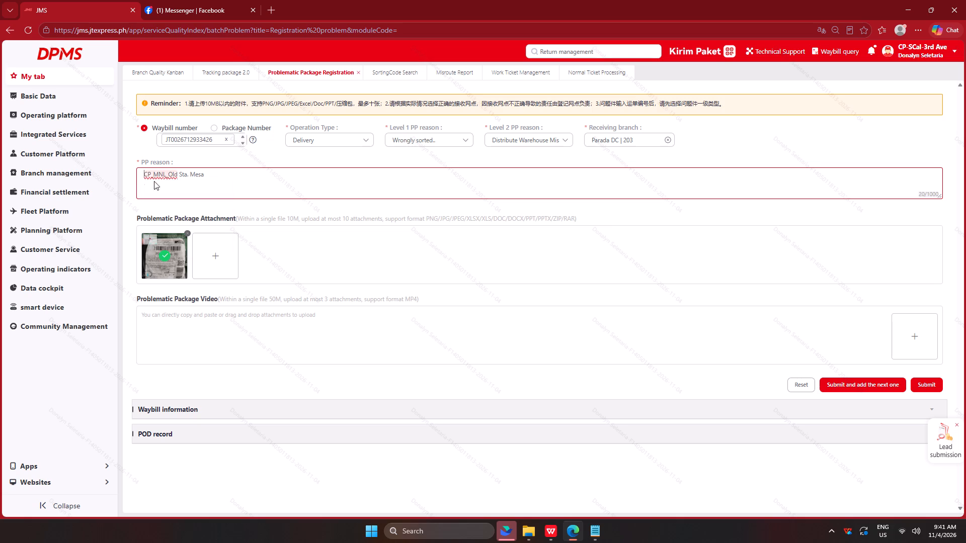
type("TH")
key("i")
key("s")
key("space")
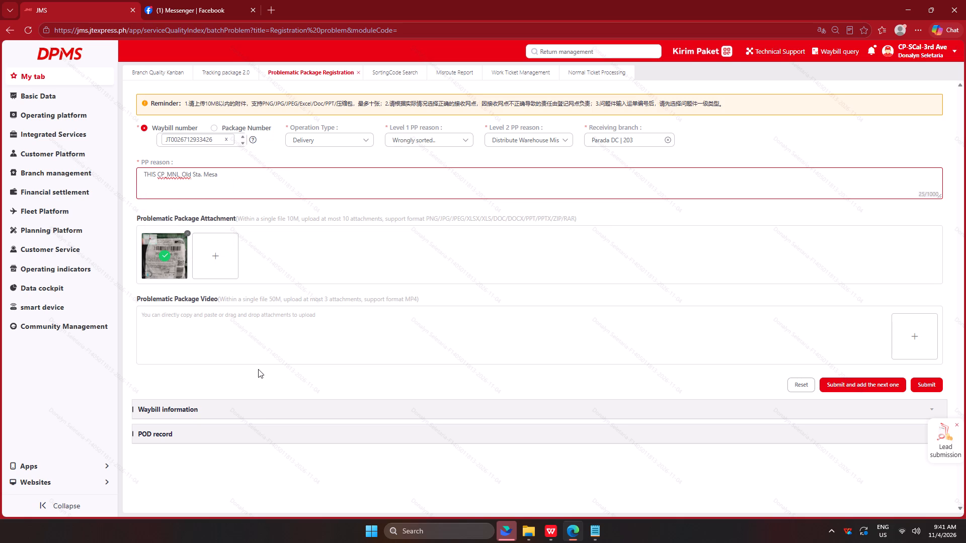
key("p")
key("a")
key("r")
key("c")
key("l")
key("space")
key("BackSpace")
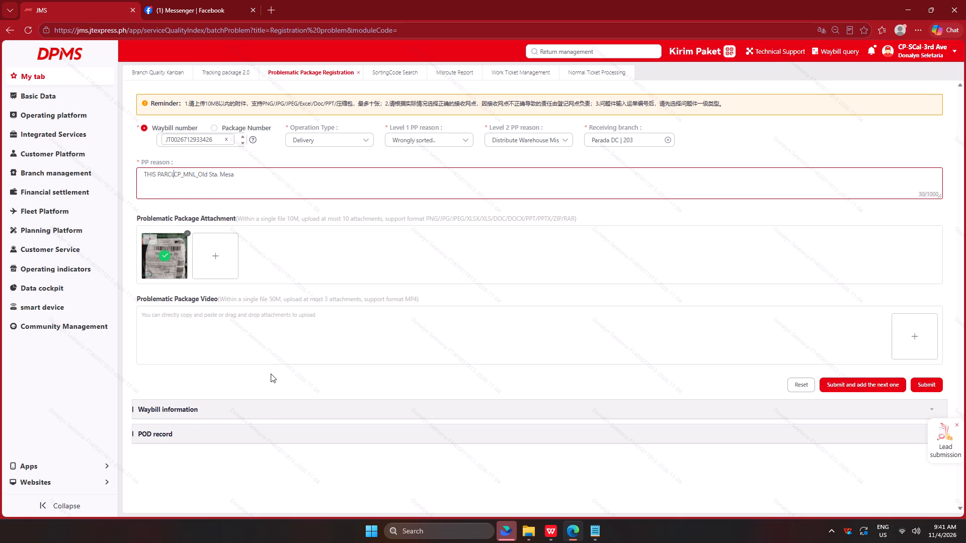
key("BackSpace")
key("e")
key("l")
key("space")
type("I")
key("s")
key("space")
type("F")
type("OR")
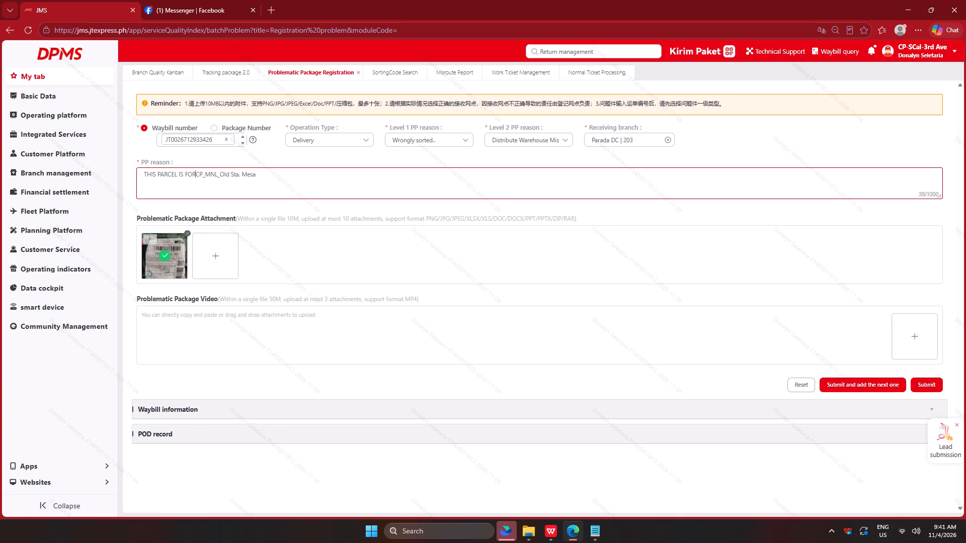
key("space")
left_click(870, 387)
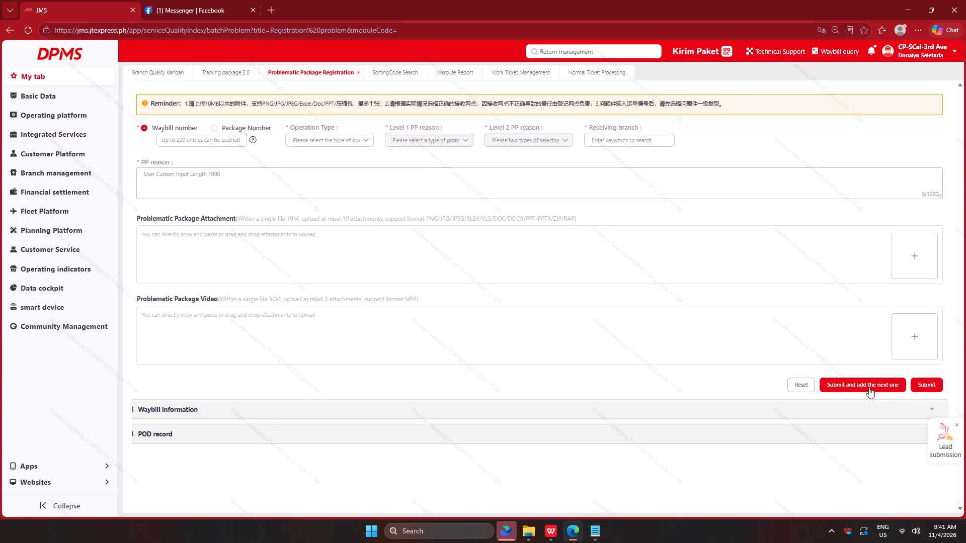
Find the Loggy3 app through the Windows search and open it.
left_click(443, 531)
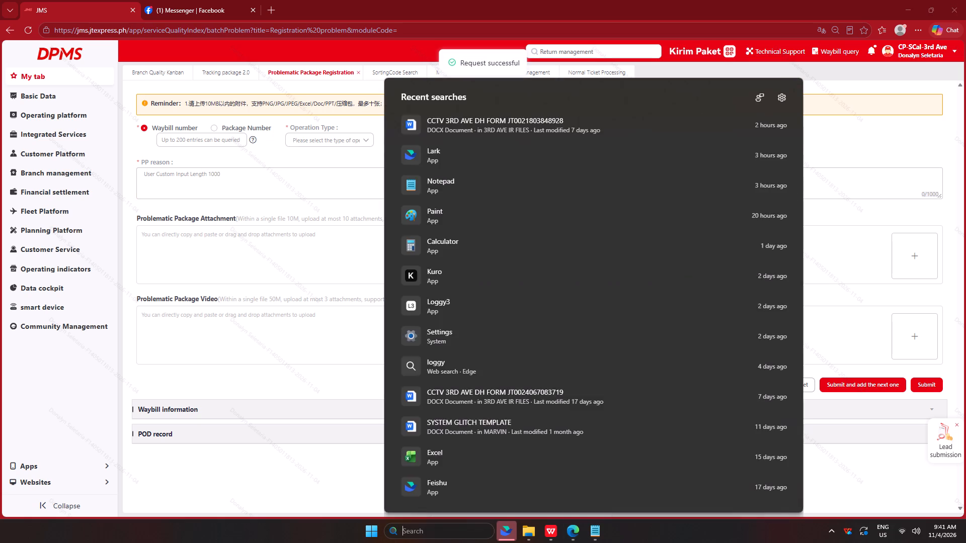
type("LOGG")
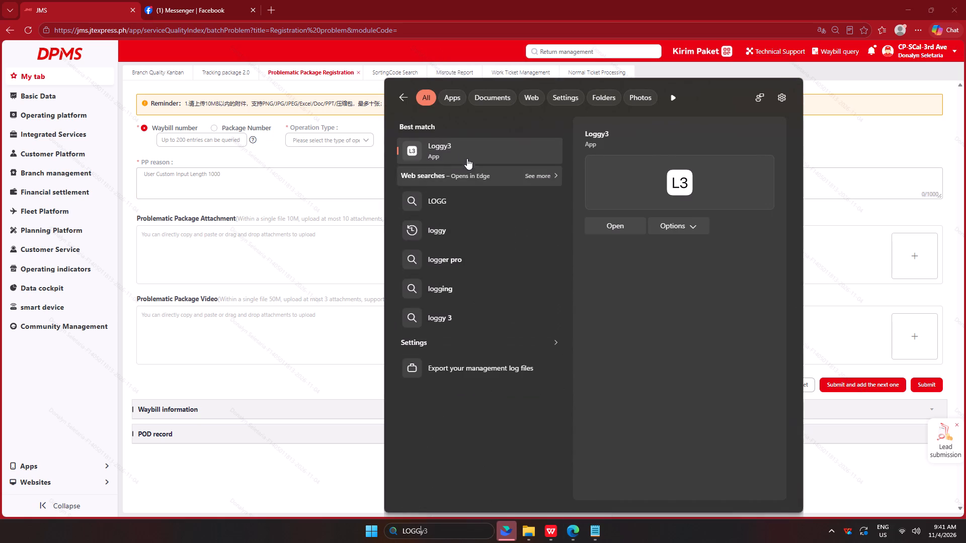
left_click(465, 152)
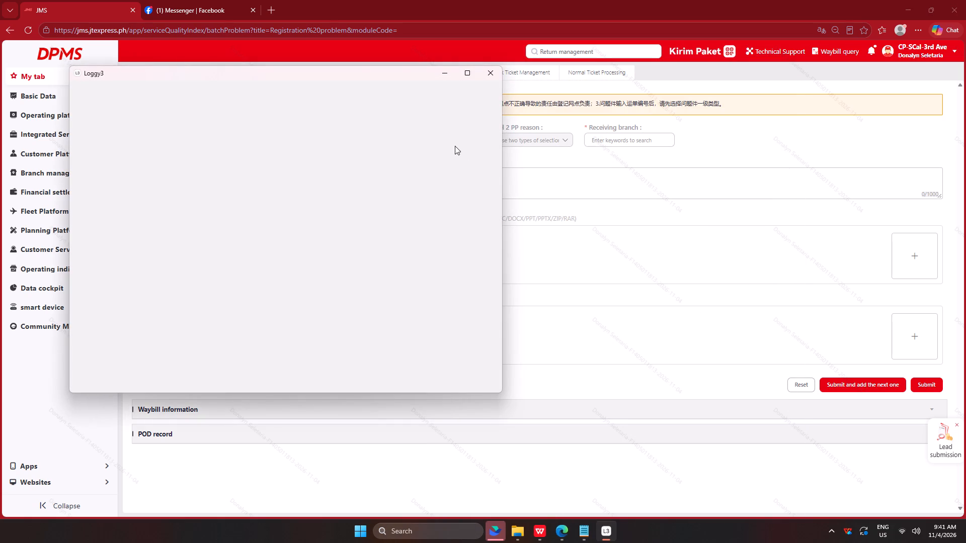
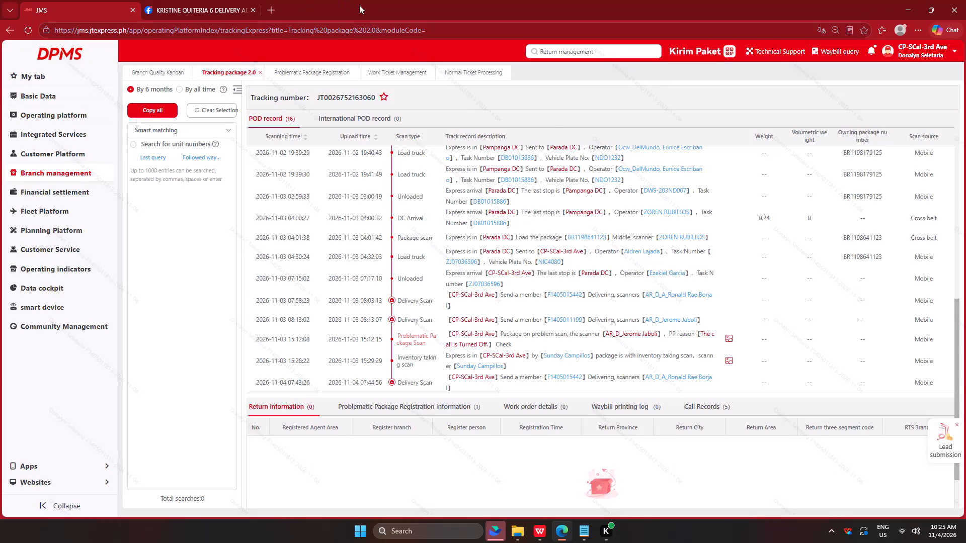
Open Work Ticket Management and search the work tickets with the existing 2026-11-04 registration time filter.
left_click(331, 76)
left_click(394, 71)
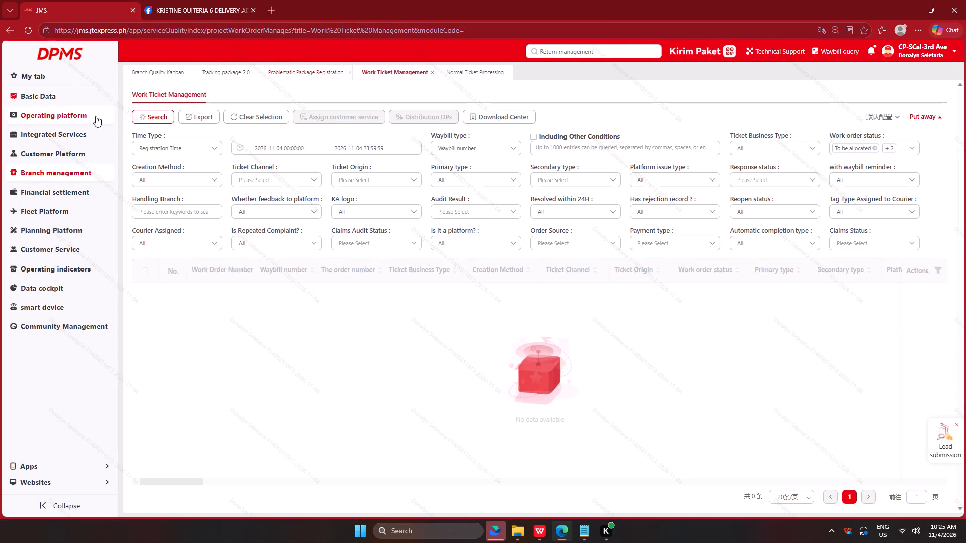
triple_click(151, 115)
triple_click(152, 115)
left_click(149, 115)
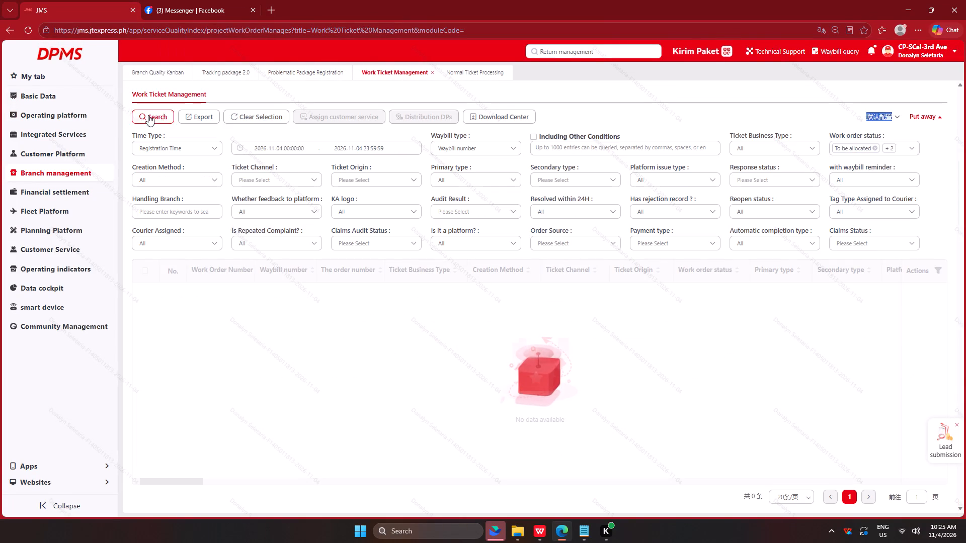
left_click(147, 115)
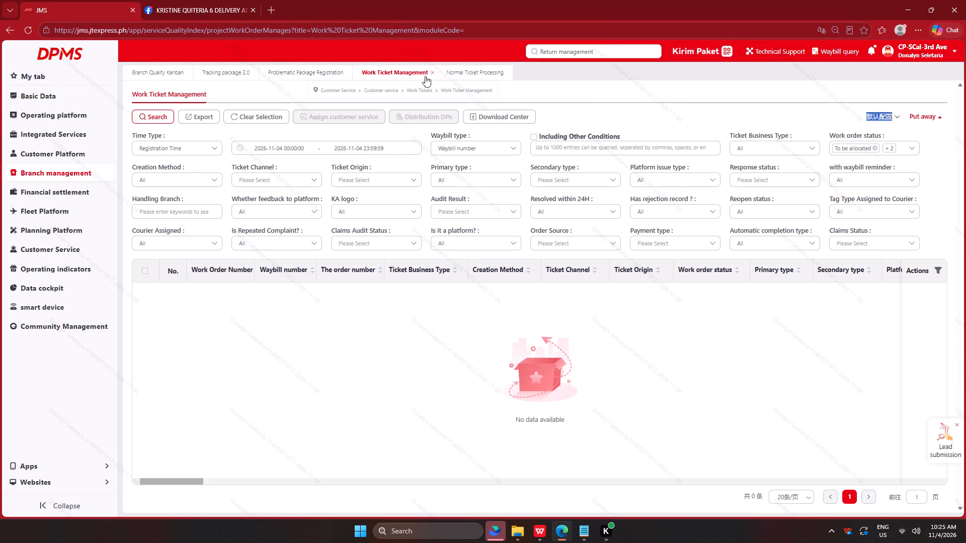
left_click(272, 150)
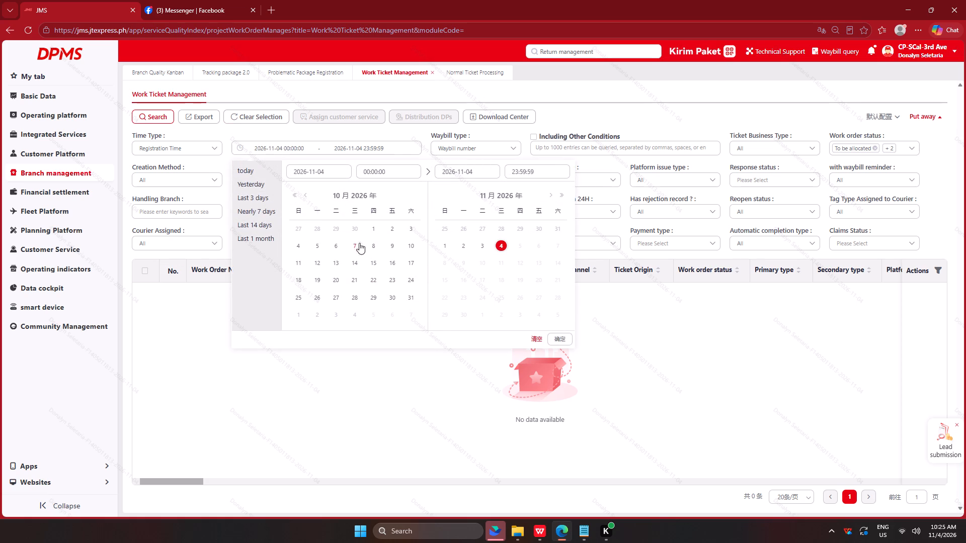
left_click(314, 243)
left_click(501, 244)
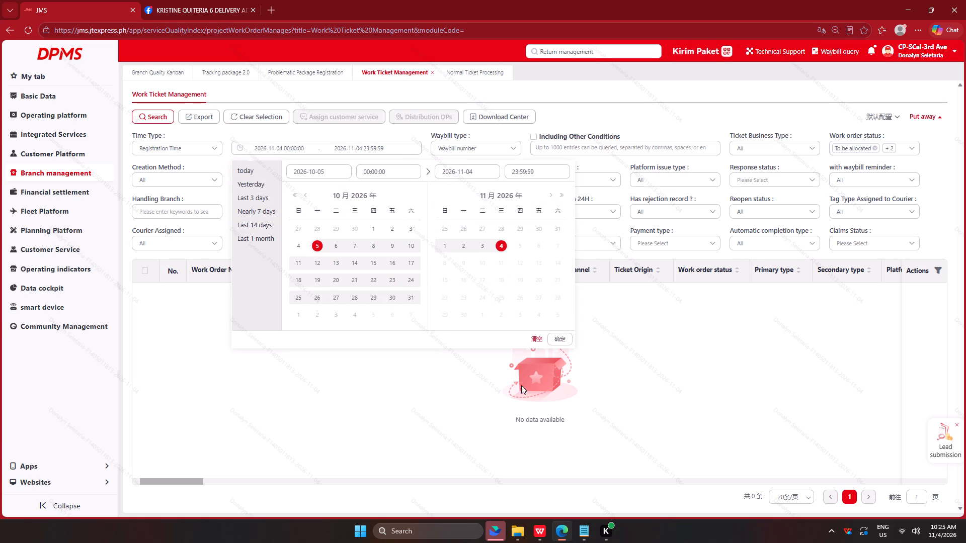
left_click(564, 330)
left_click(559, 337)
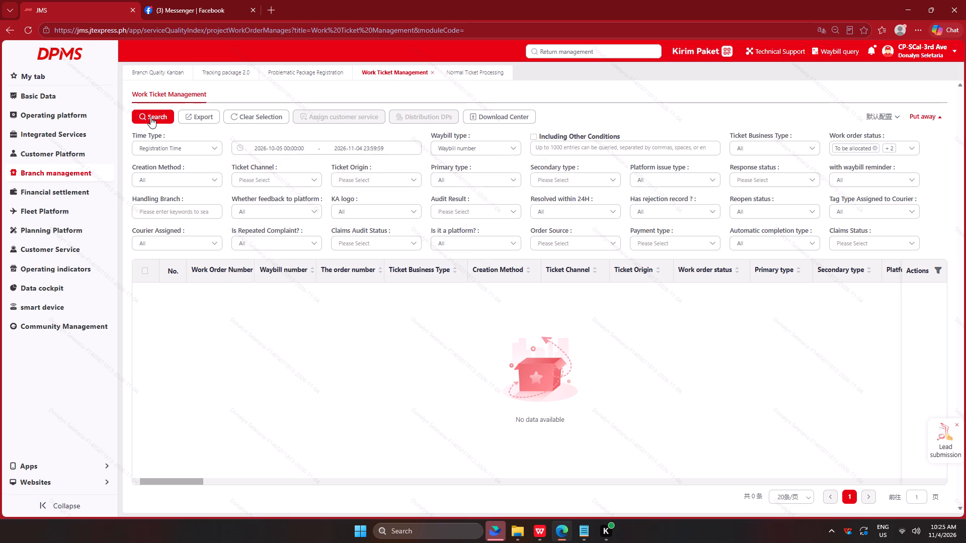
left_click(150, 117)
left_click_drag(150, 117, 146, 116)
left_click(145, 117)
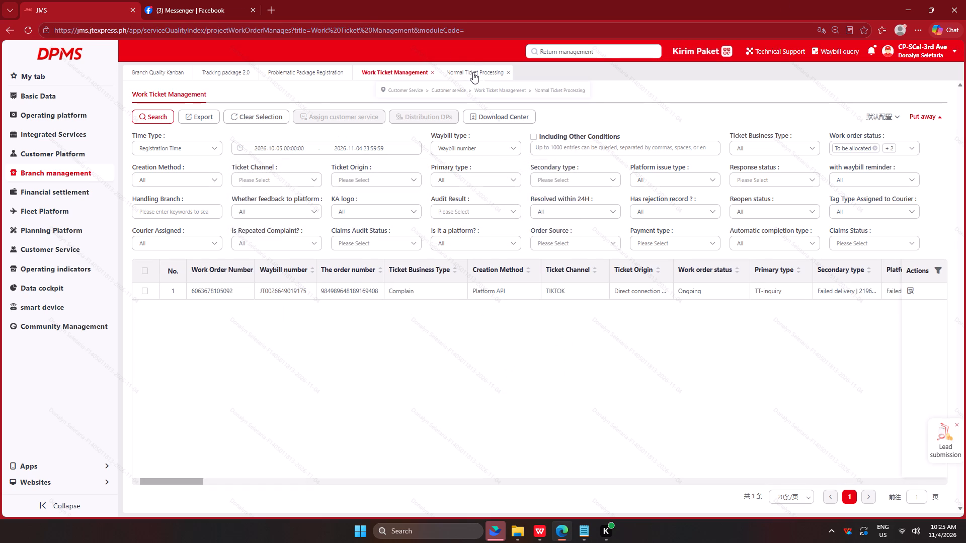
Switch to Normal Ticket Processing and search the to-be-processed tickets with the existing 2026-11-04 date filter.
left_click(473, 72)
left_click(158, 110)
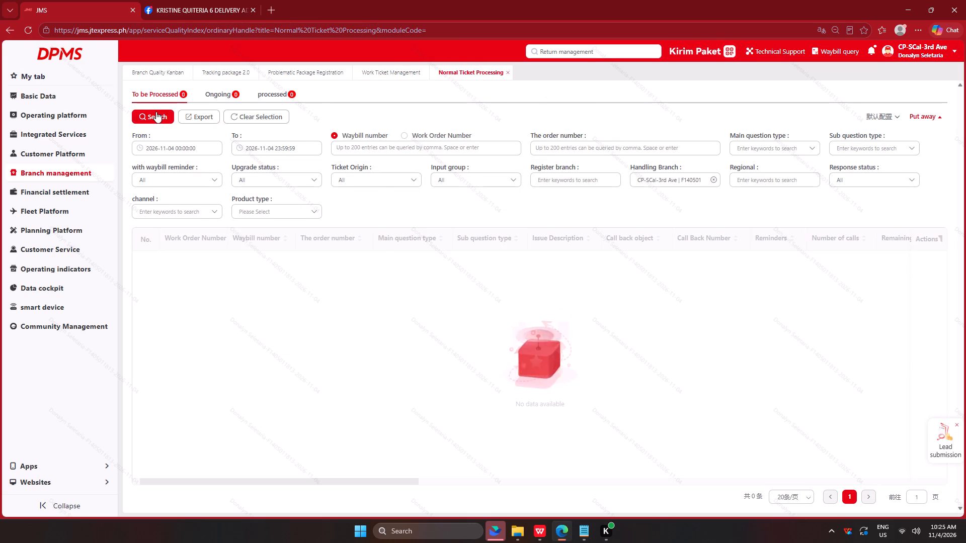
left_click(156, 112)
left_click(176, 154)
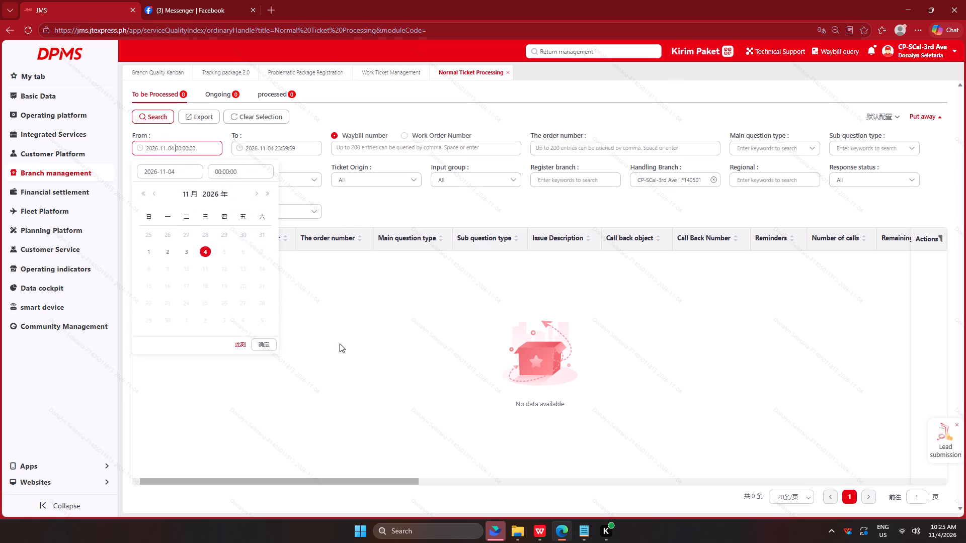
left_click(145, 252)
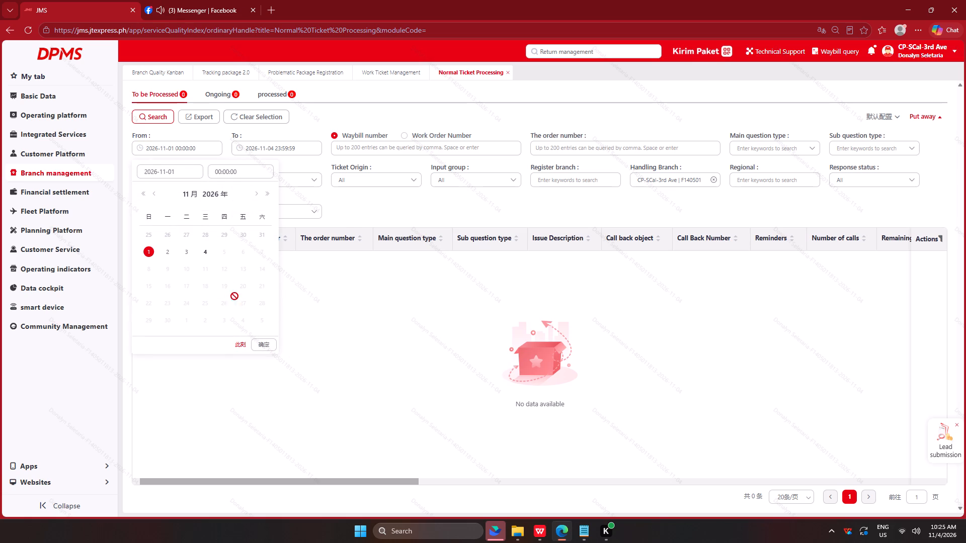
left_click(205, 251)
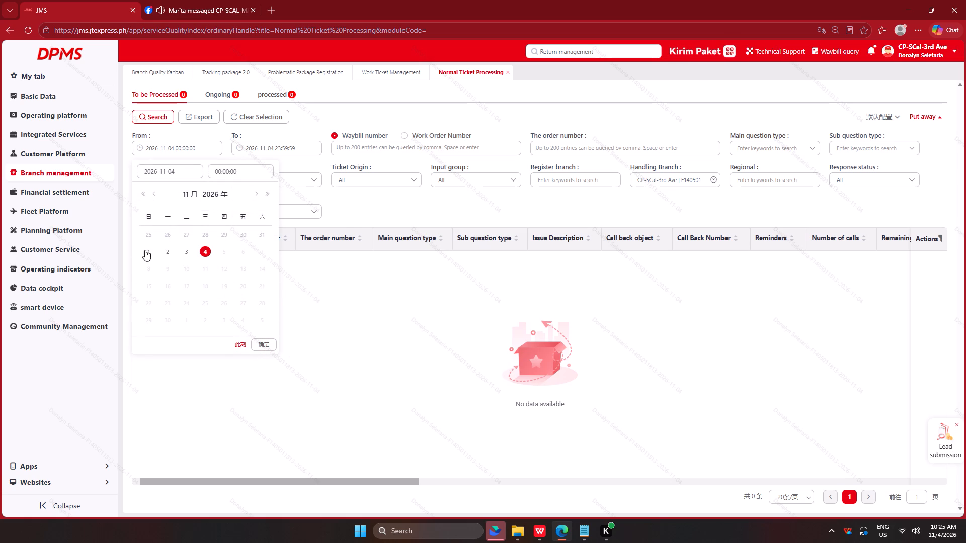
left_click(149, 249)
left_click(270, 343)
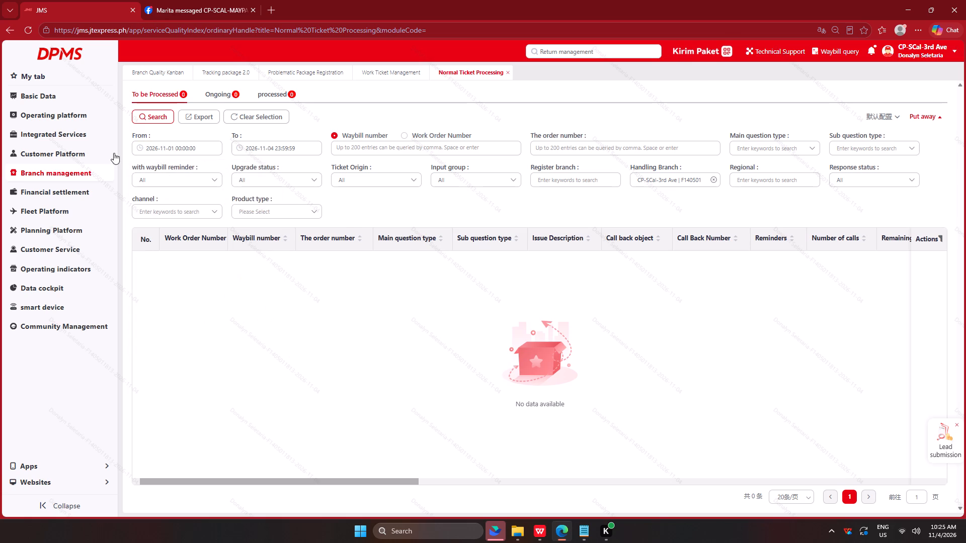
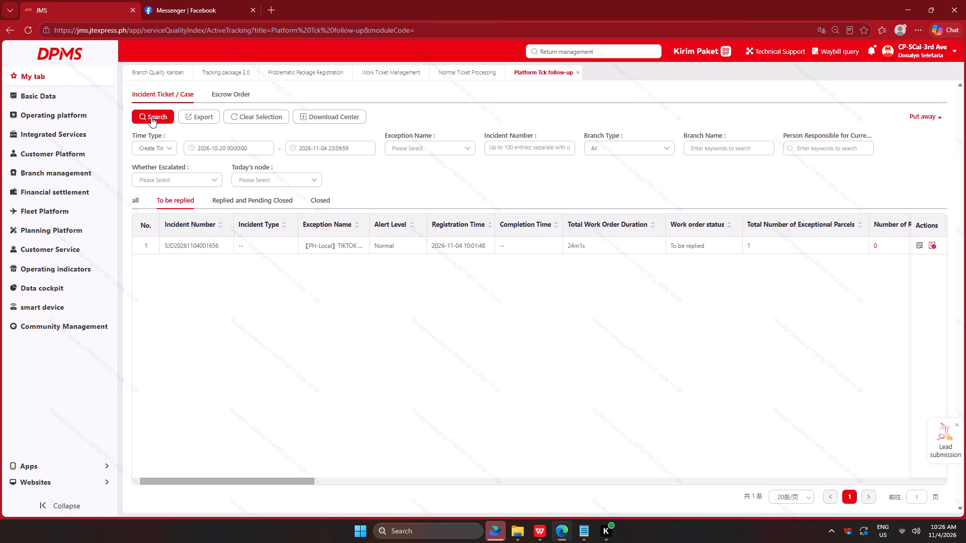
left_click(932, 244)
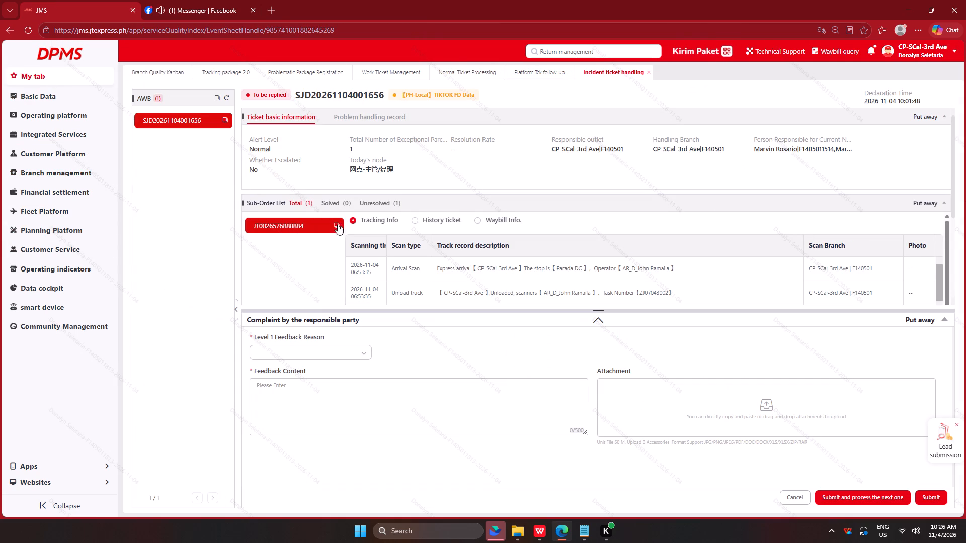
left_click(336, 225)
left_click(228, 72)
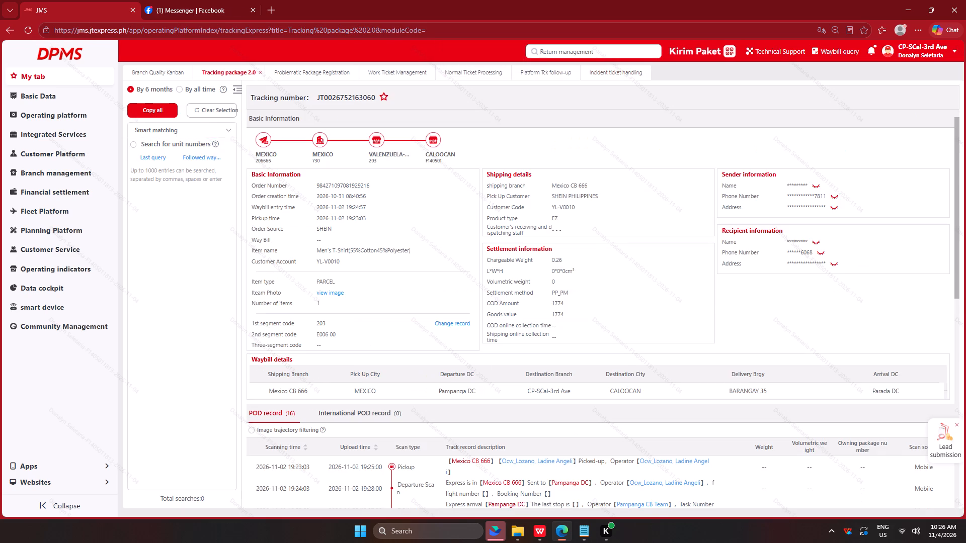
left_click(171, 203)
key("ctrl+v")
scroll(502, 307, "down", 9)
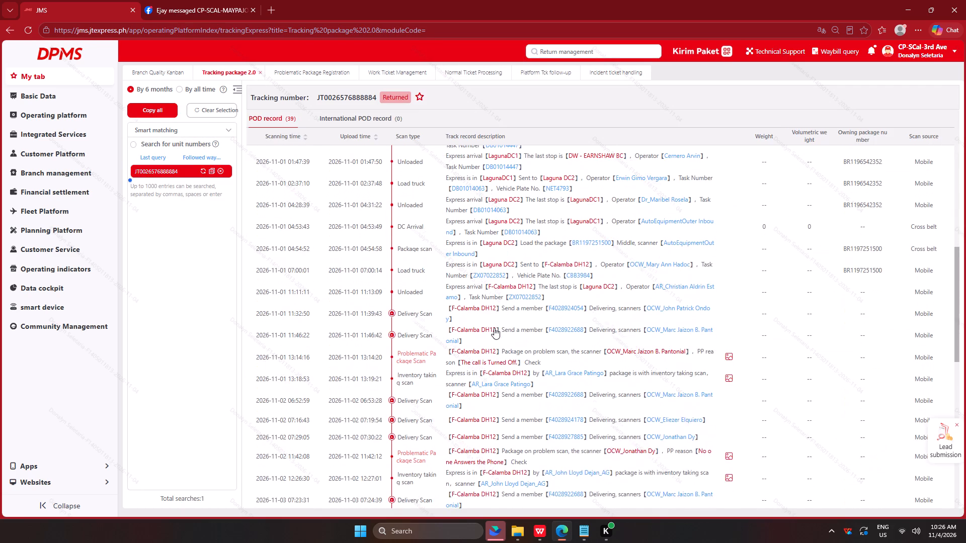
scroll(492, 331, "down", 8)
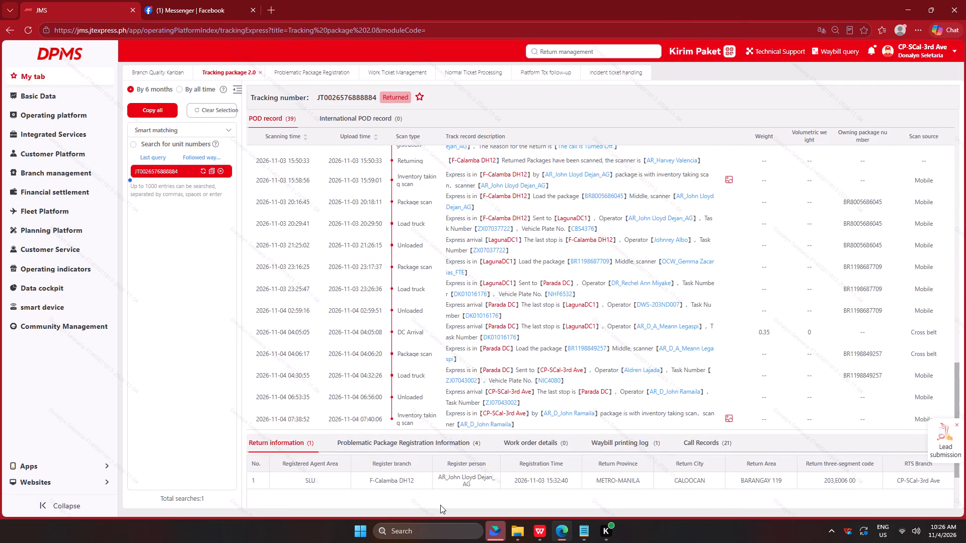
left_click(421, 442)
scroll(572, 417, "down", 3)
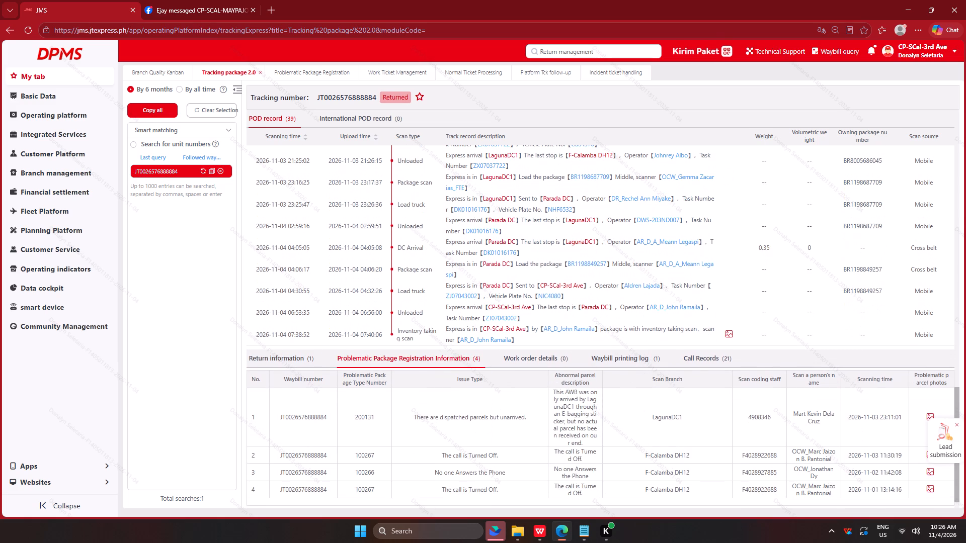
scroll(581, 425, "down", 2)
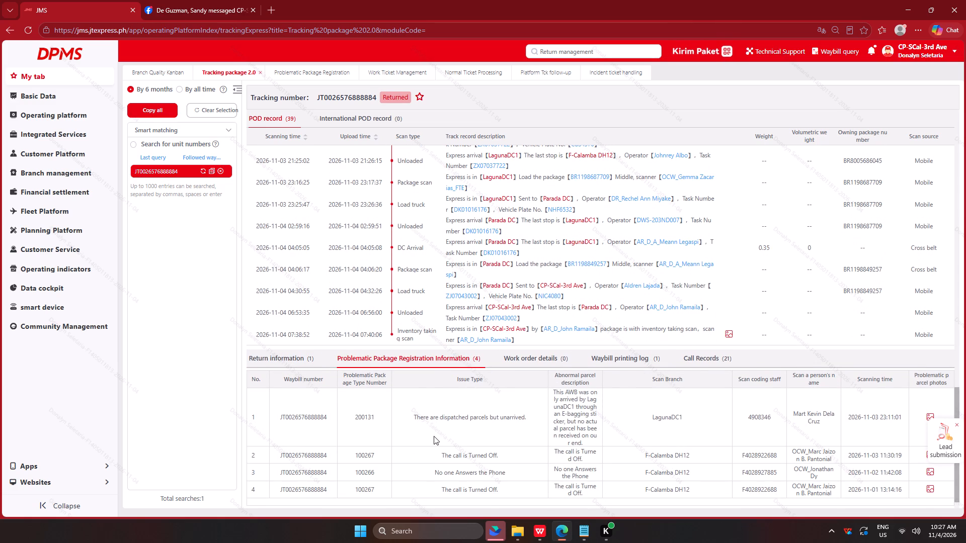
scroll(574, 323, "up", 4)
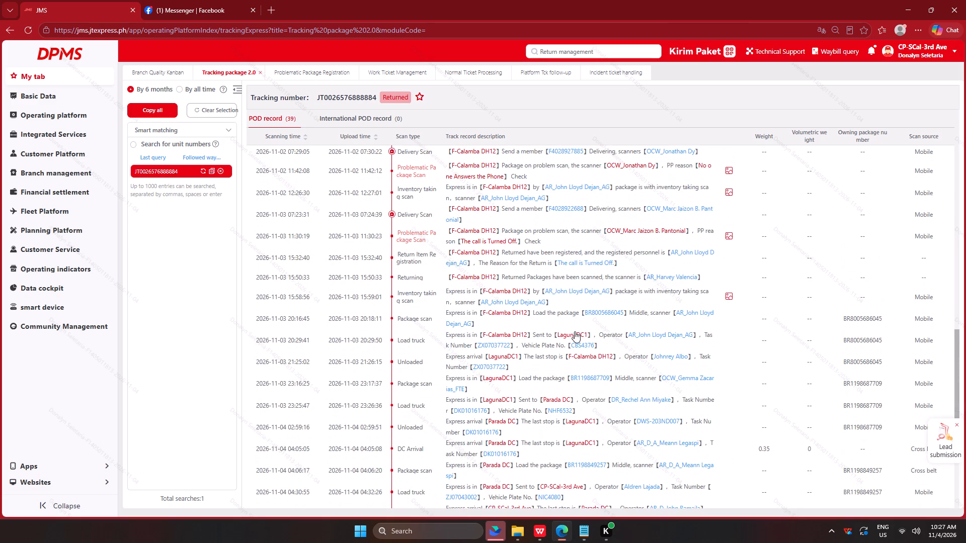
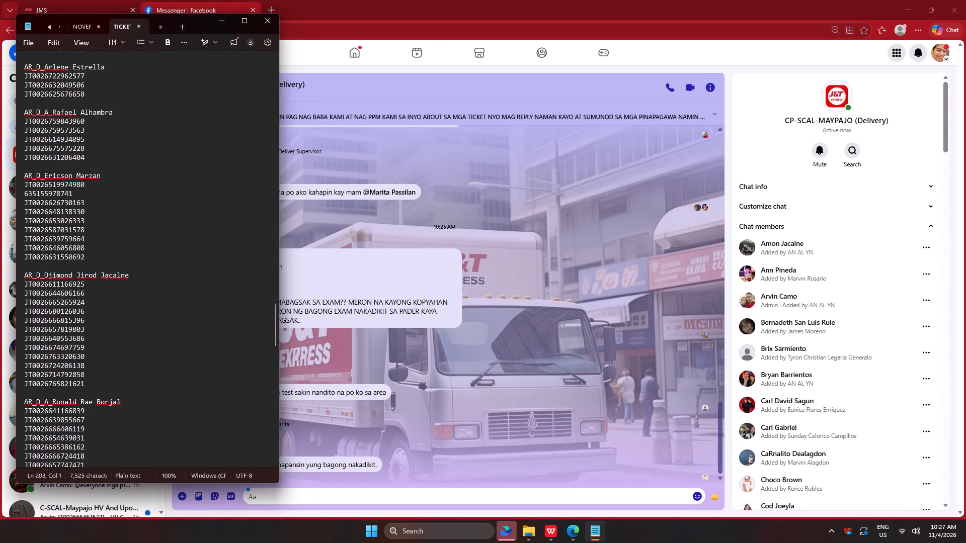
Review the rest of the ticket notes, reading the waybill numbers grouped by rider through to the end of the list.
scroll(67, 263, "down", 8)
scroll(59, 303, "down", 6)
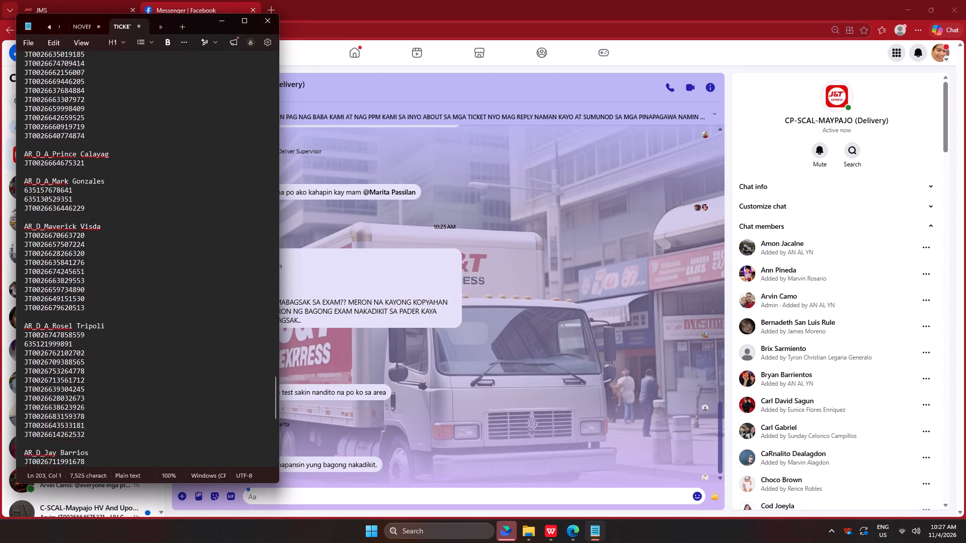
scroll(58, 305, "down", 20)
scroll(58, 305, "down", 1)
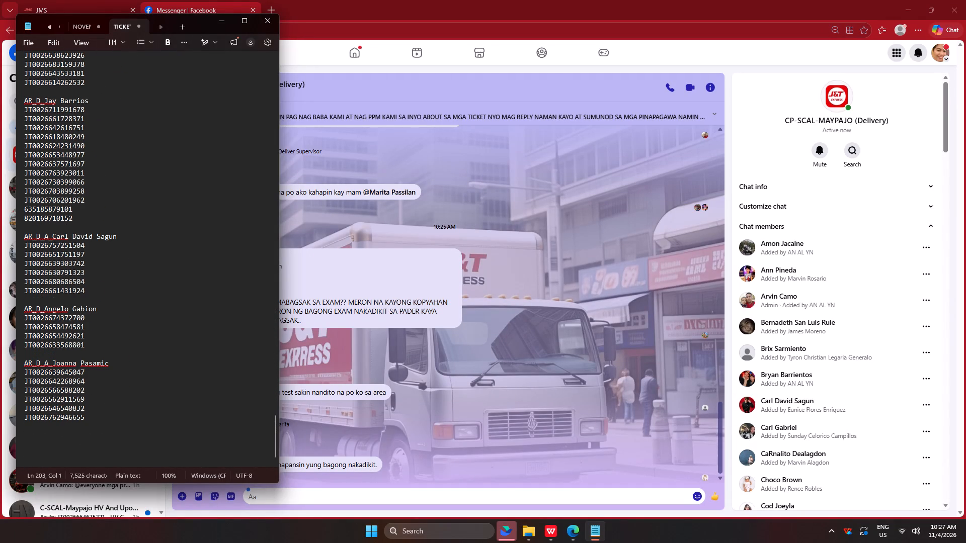
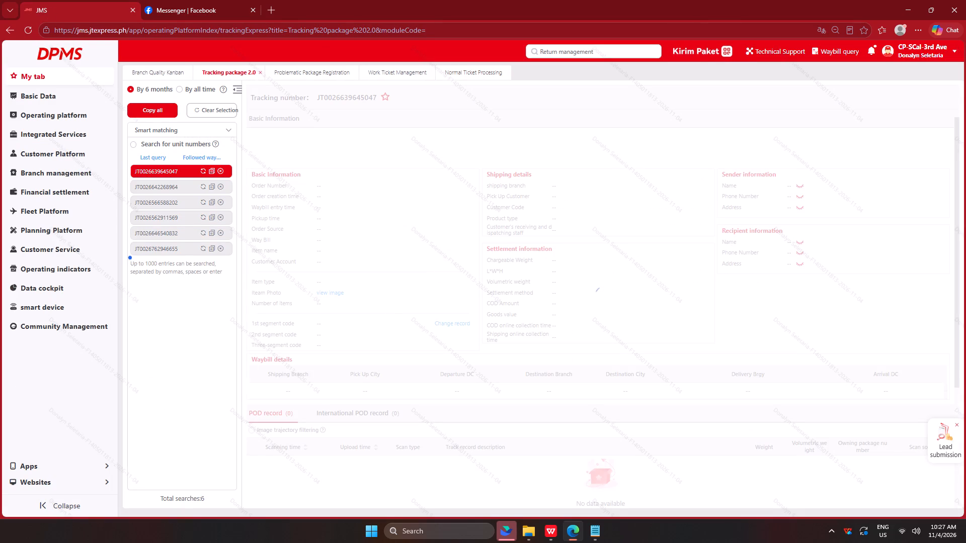
scroll(209, 208, "down", 8)
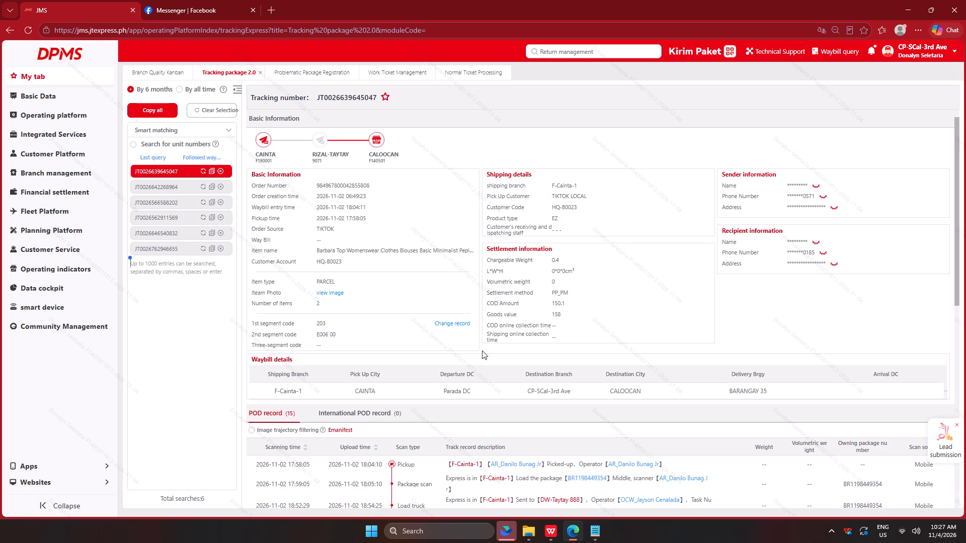
scroll(521, 332, "down", 13)
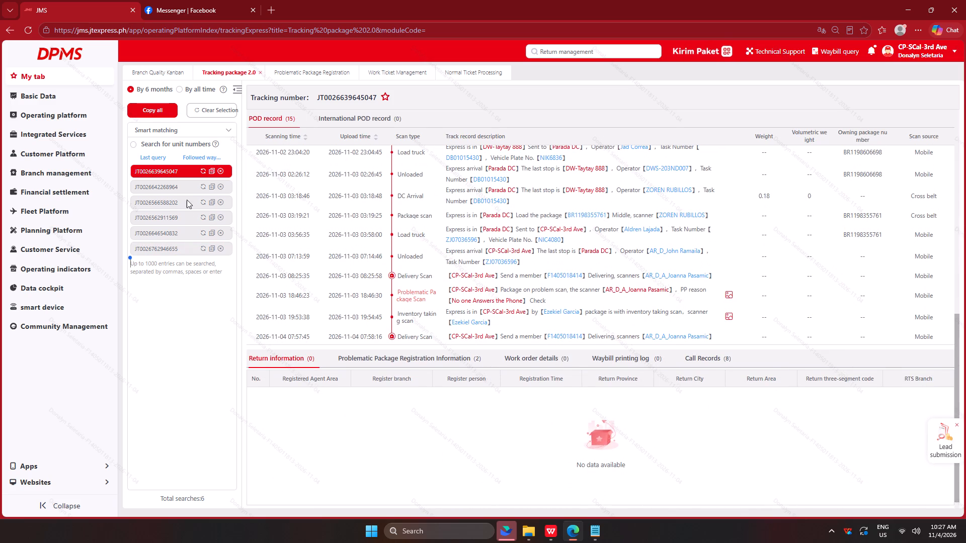
left_click(220, 171)
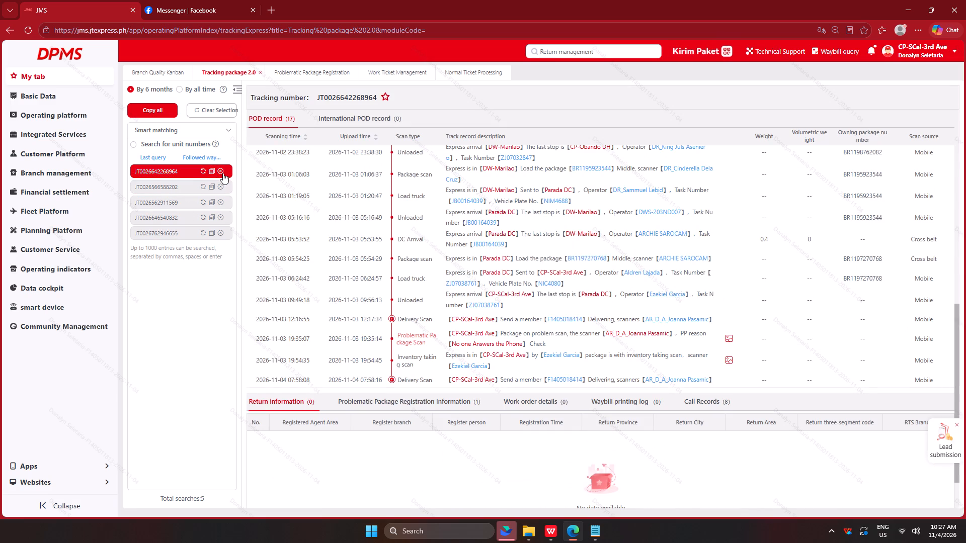
left_click(223, 171)
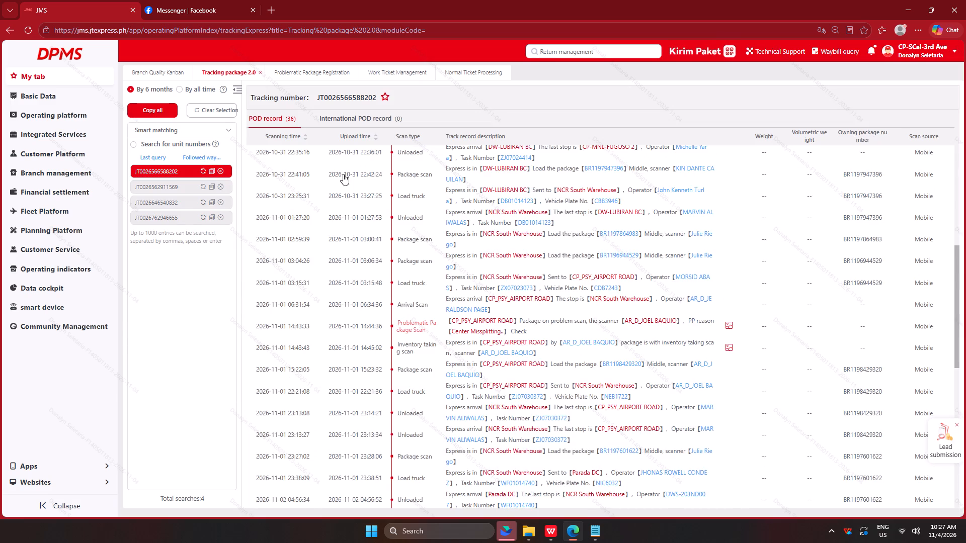
scroll(504, 197, "down", 7)
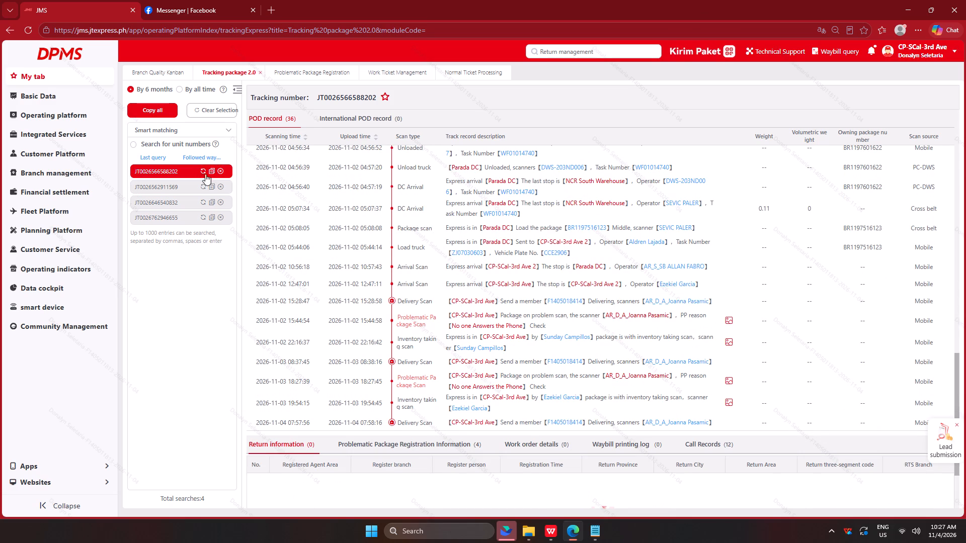
left_click(217, 171)
left_click(217, 171)
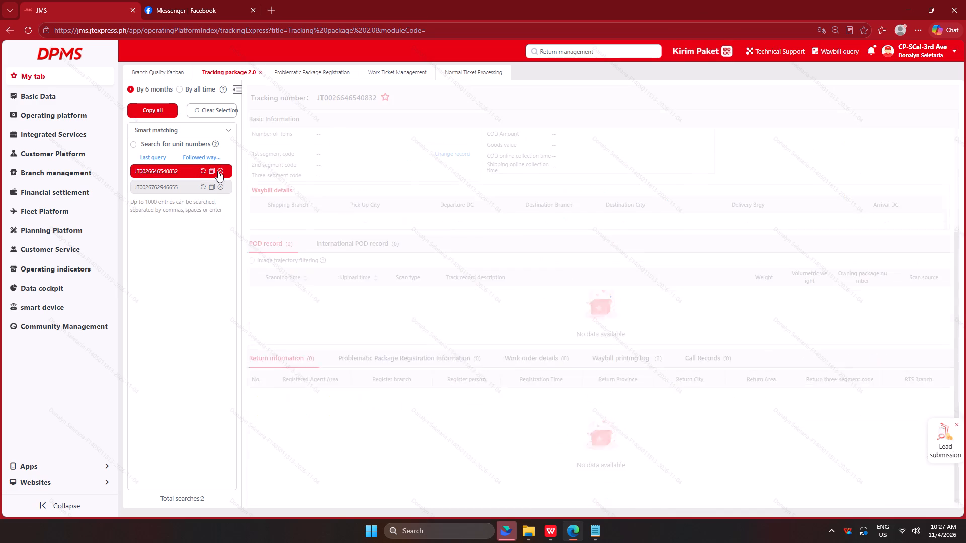
left_click(218, 171)
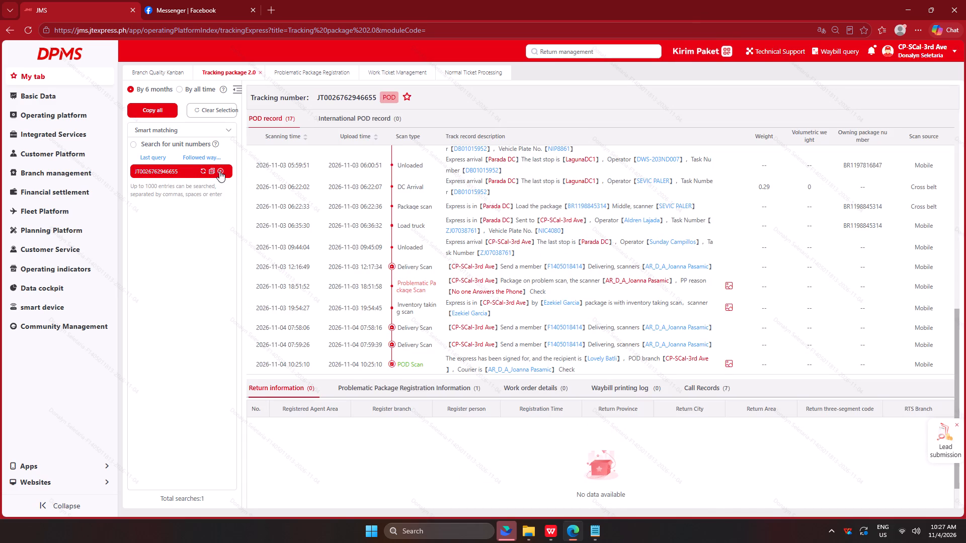
left_click(219, 171)
left_click(596, 528)
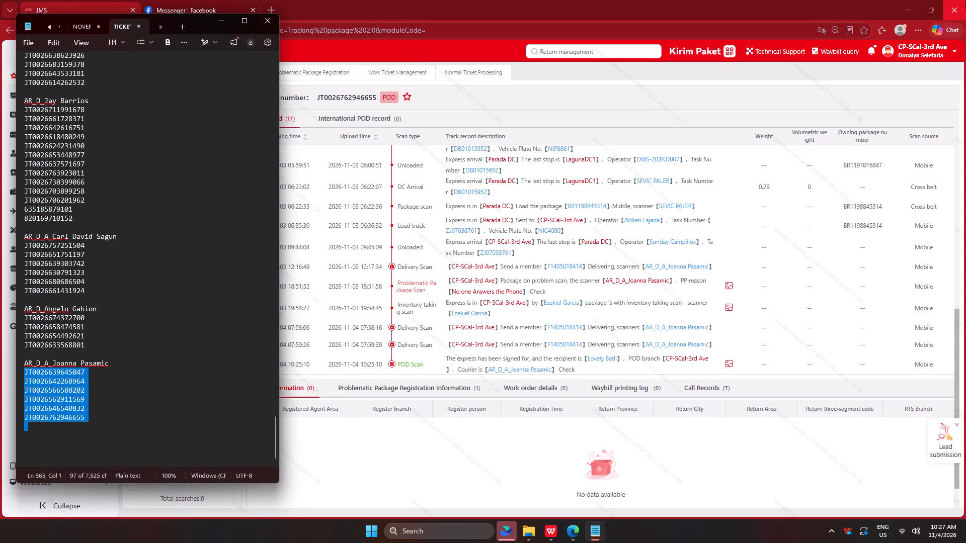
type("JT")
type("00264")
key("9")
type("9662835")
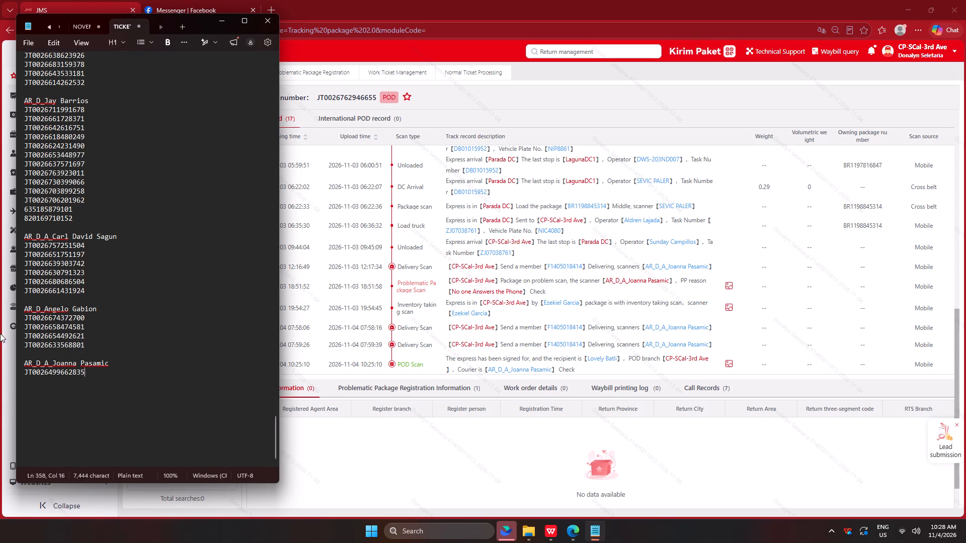
left_click_drag(22, 313, 36, 342)
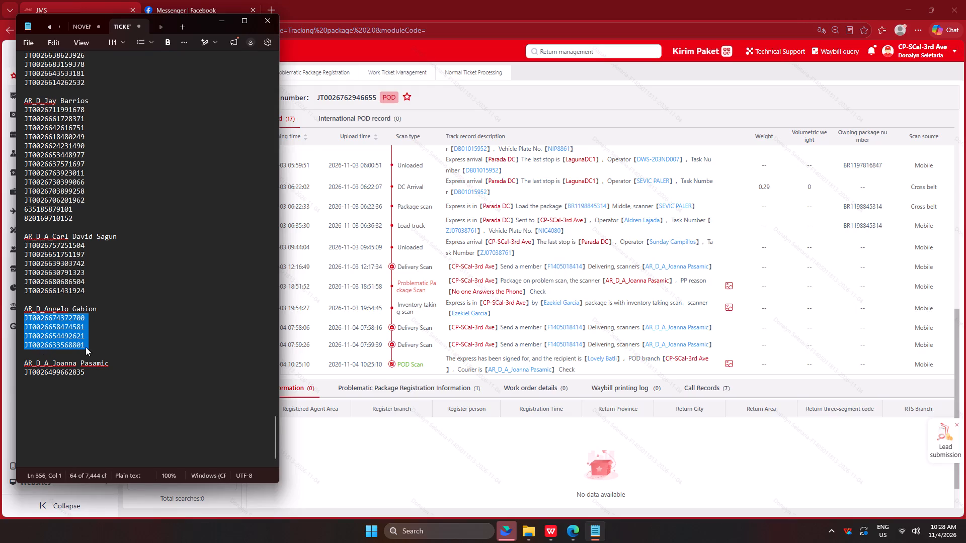
key("ctrl+c")
left_click(473, 315)
left_click(159, 205)
key("ctrl+v")
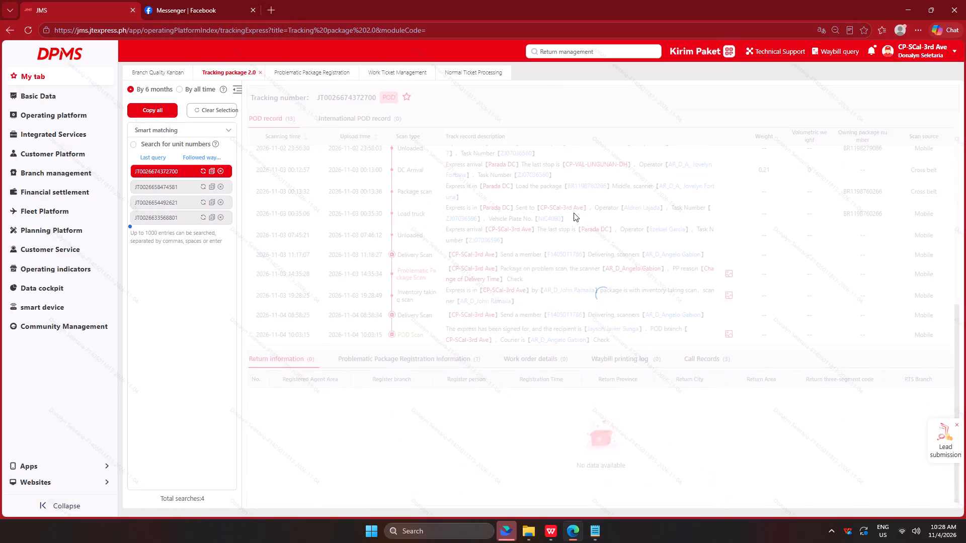
scroll(529, 257, "down", 4)
left_click(222, 170)
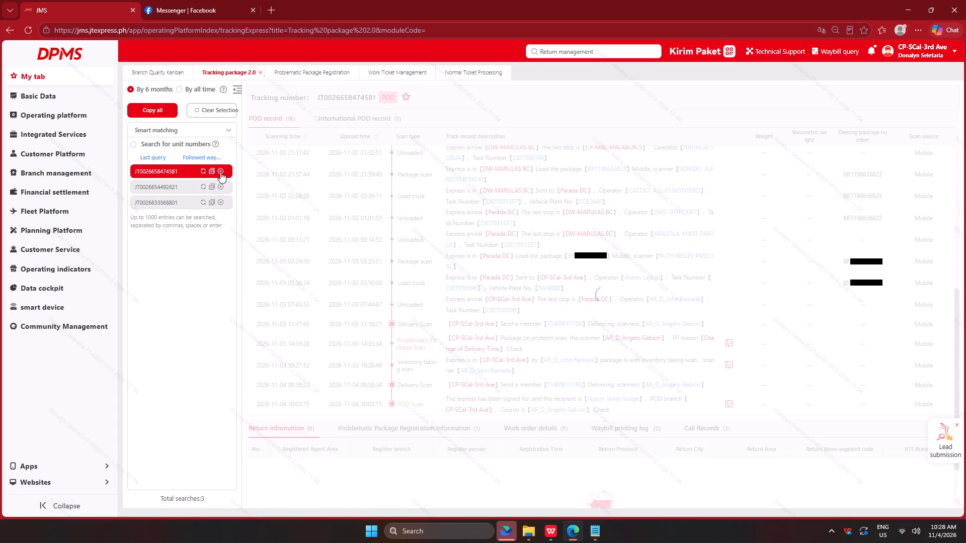
left_click(220, 172)
left_click(220, 171)
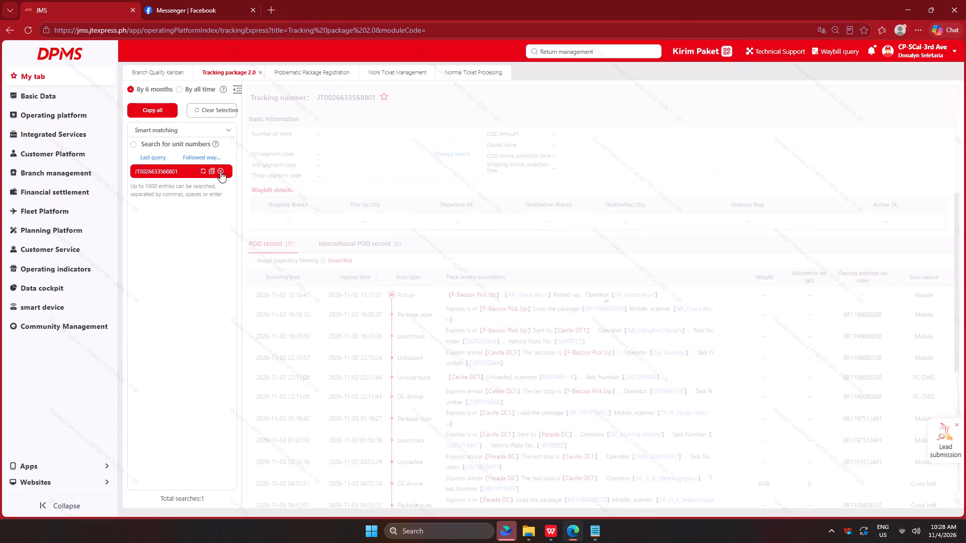
left_click(220, 171)
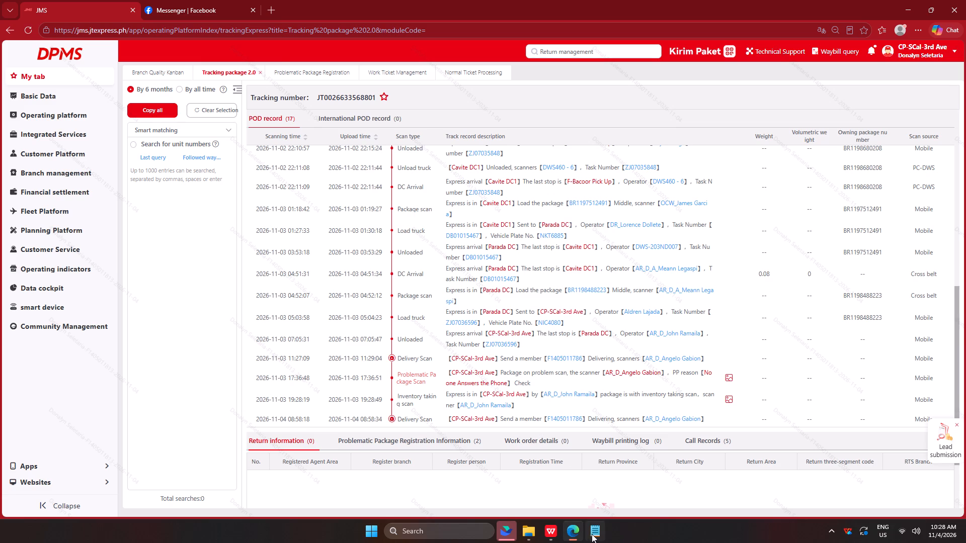
Delete the four checked waybills and their courier's name heading from the Notepad ticket list.
left_click(593, 534)
key("Delete")
triple_click(88, 311)
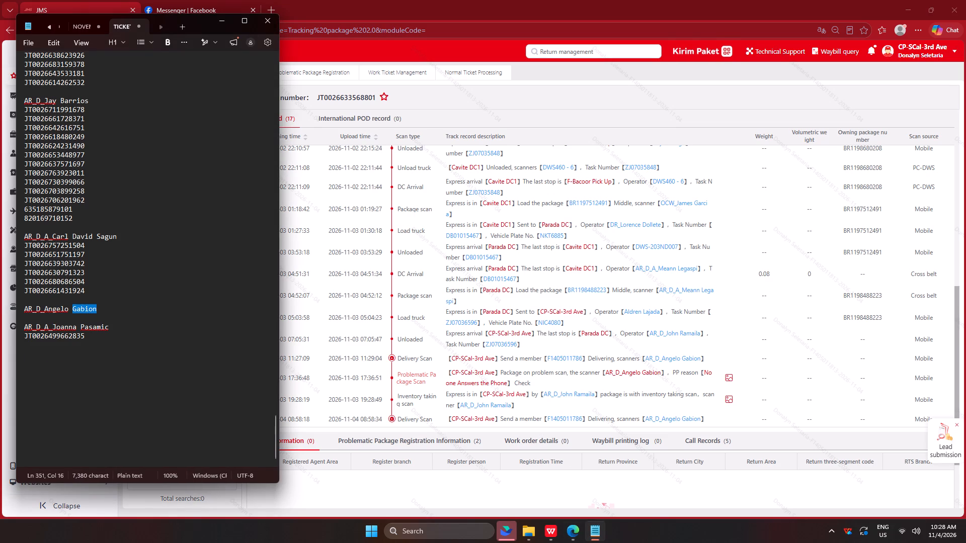
left_click(87, 311)
key("Delete")
key("Delete")
left_click_drag(26, 246, 68, 297)
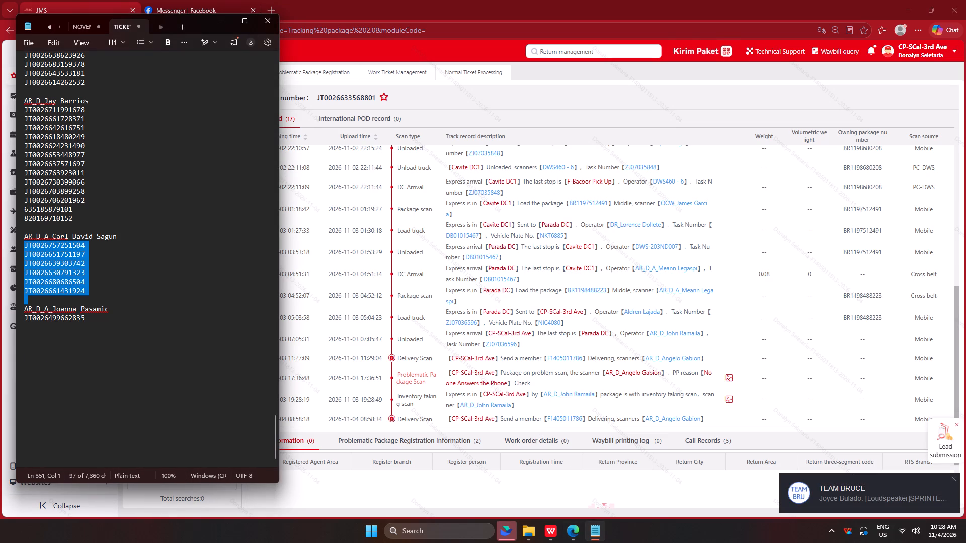
left_click_drag(68, 297, 88, 297)
key("ctrl+c")
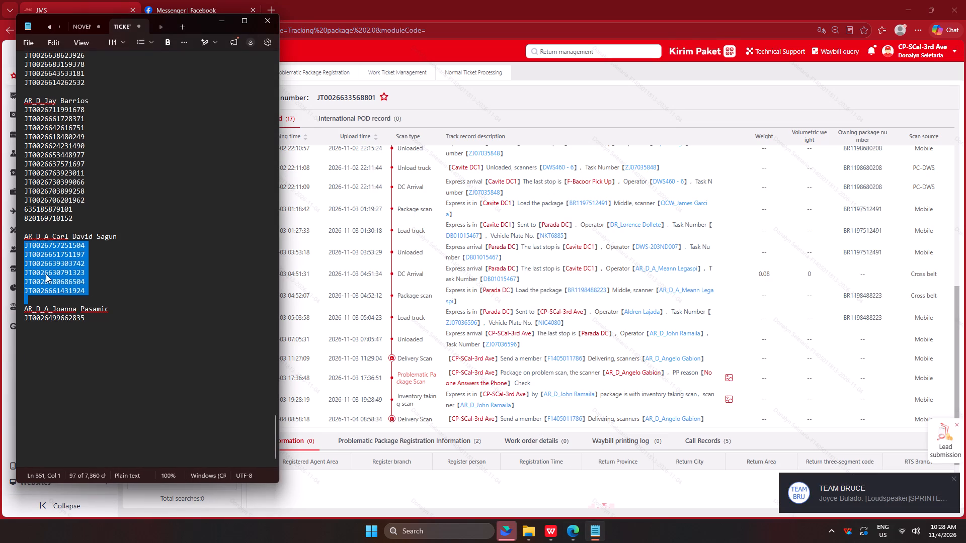
left_click(423, 263)
left_click(164, 209)
key("ctrl+v")
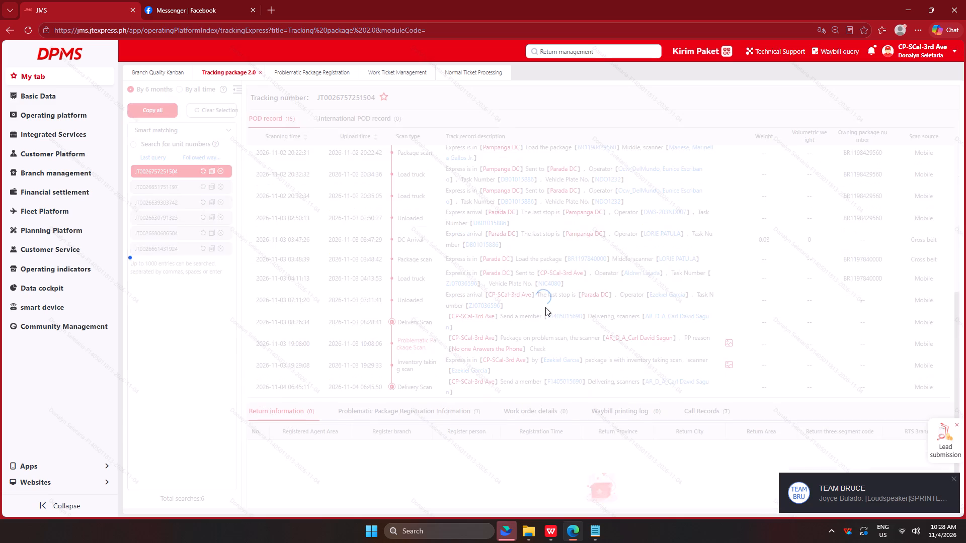
scroll(491, 360, "down", 7)
left_click(218, 171)
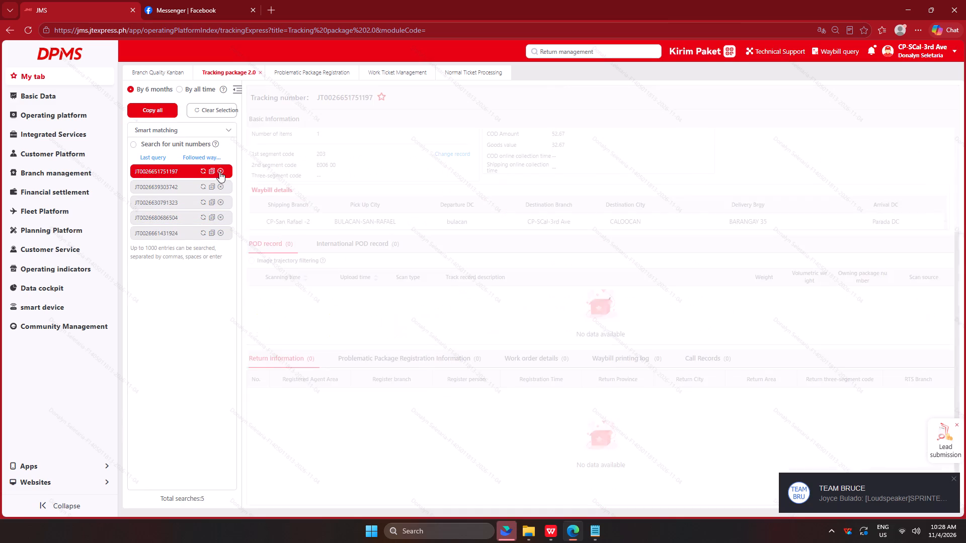
left_click(219, 171)
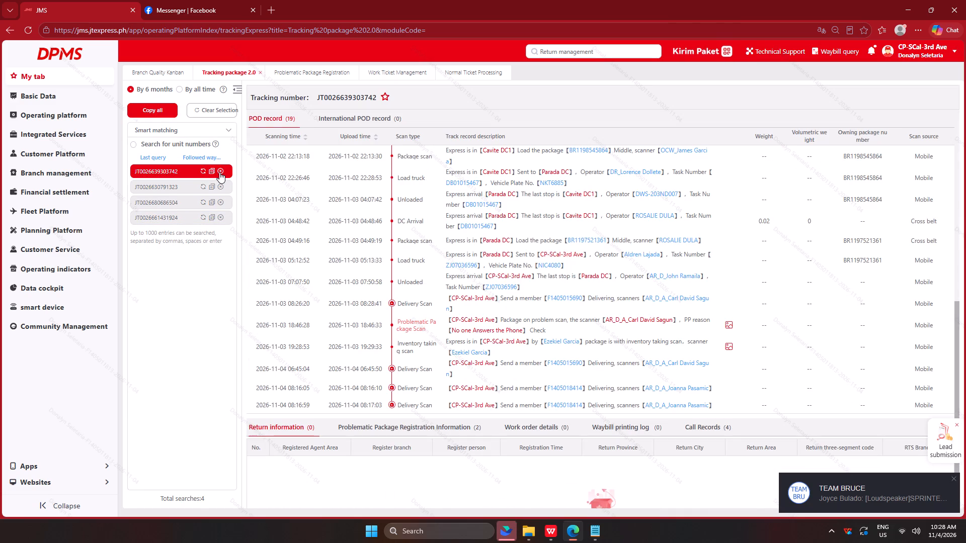
left_click(218, 172)
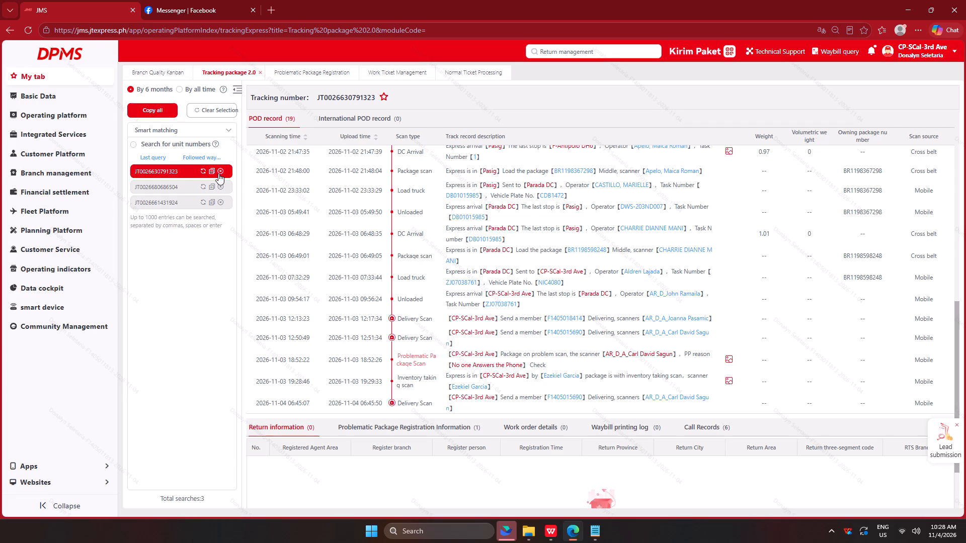
left_click(219, 173)
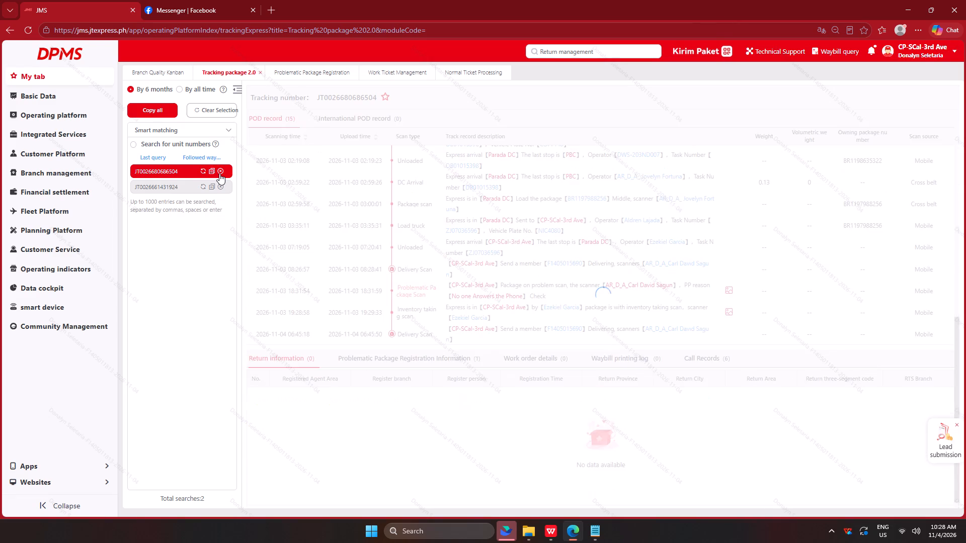
left_click(219, 173)
left_click(221, 172)
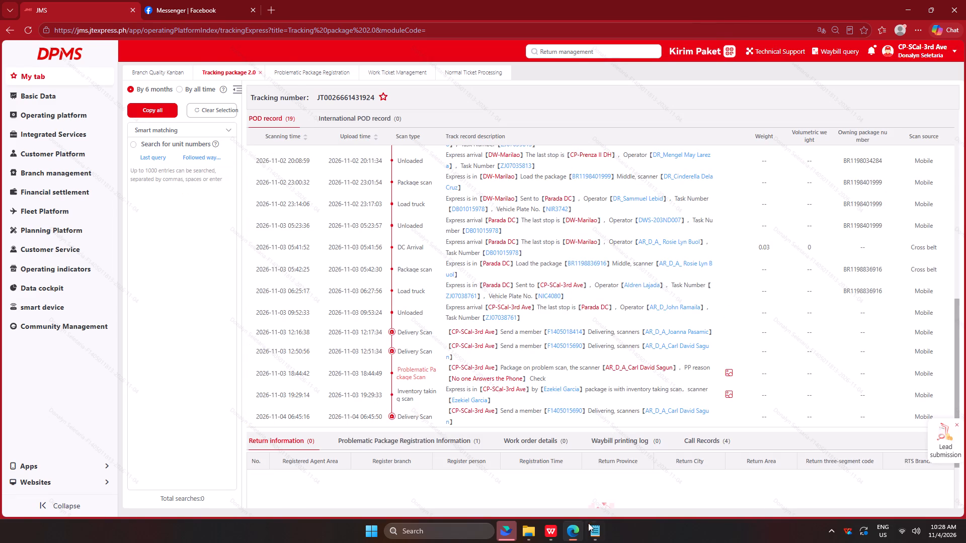
Delete the six checked waybills and their courier's name heading from the Notepad ticket list.
left_click(592, 534)
key("Delete")
triple_click(84, 234)
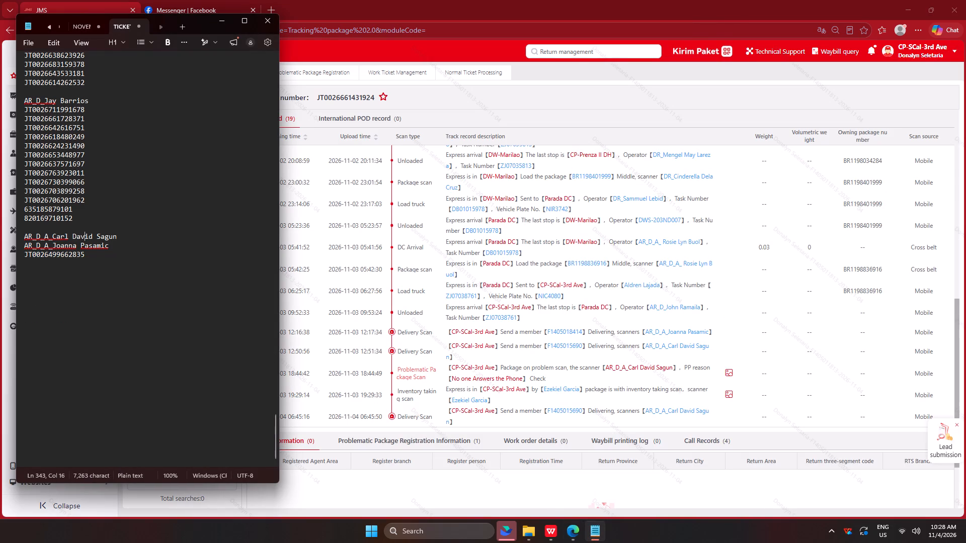
key("Delete")
left_click_drag(16, 105, 35, 225)
key("ctrl+c")
left_click(670, 119)
left_click(203, 219)
key("ctrl+v")
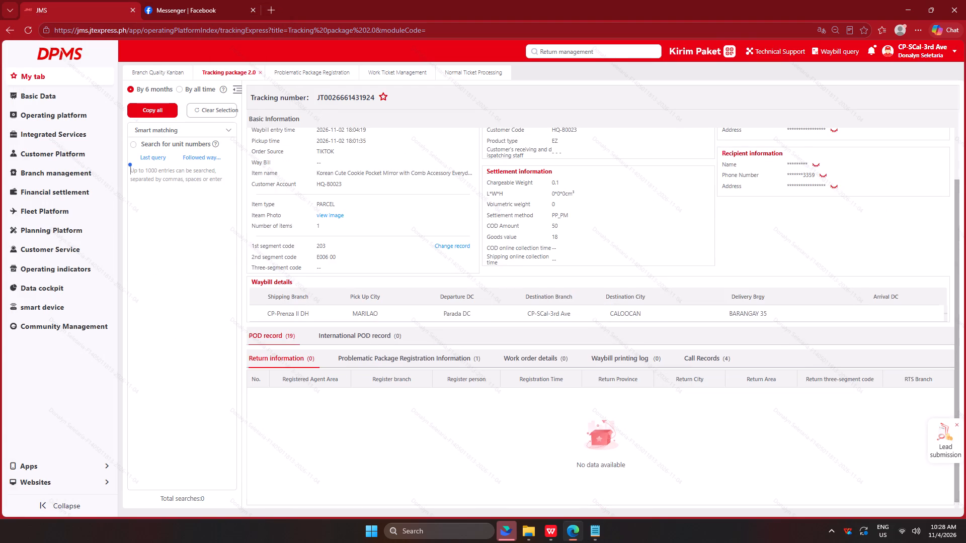
scroll(585, 253, "down", 8)
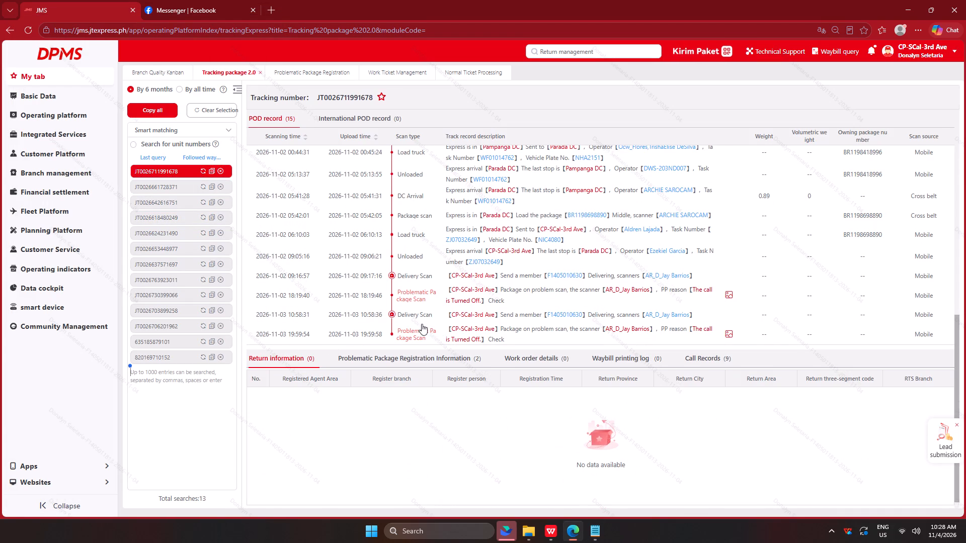
left_click(730, 334)
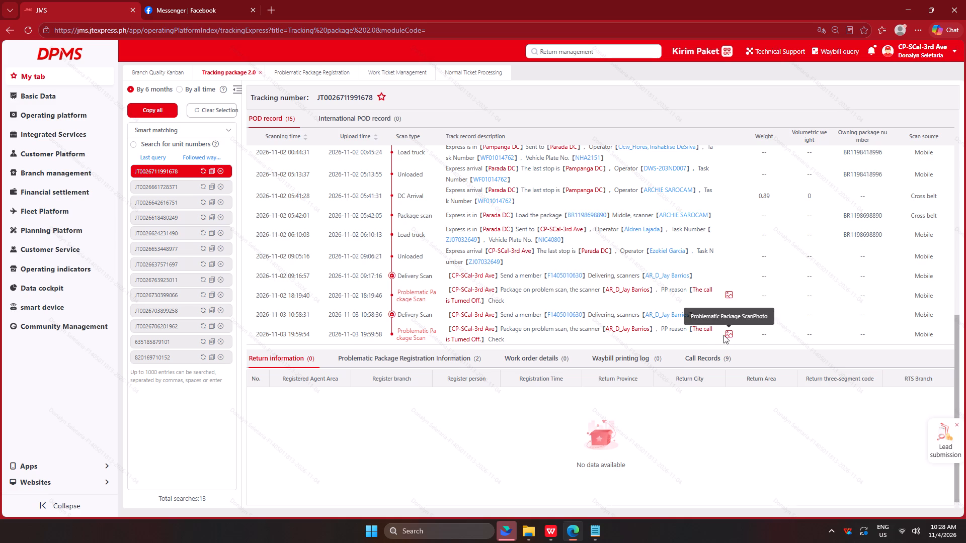
left_click(342, 198)
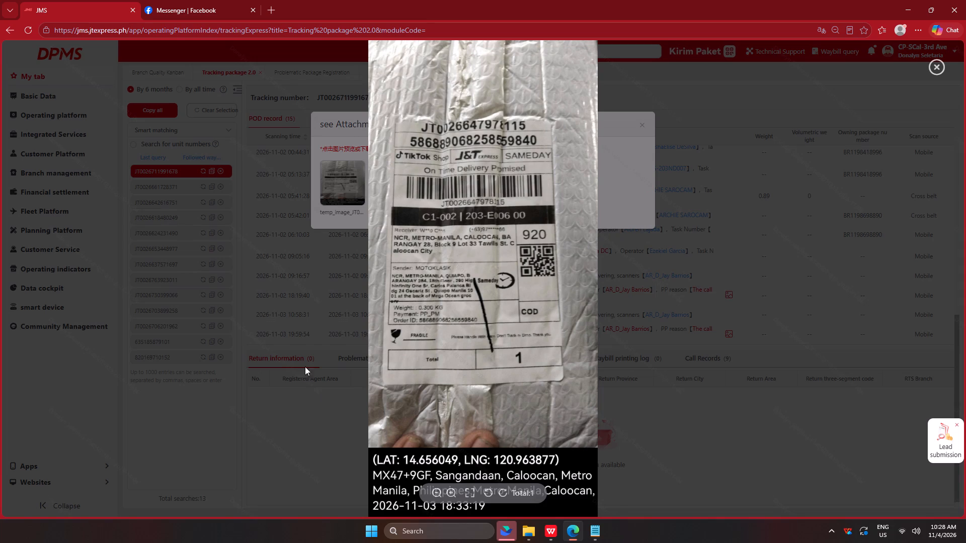
left_click(328, 259)
left_click(290, 245)
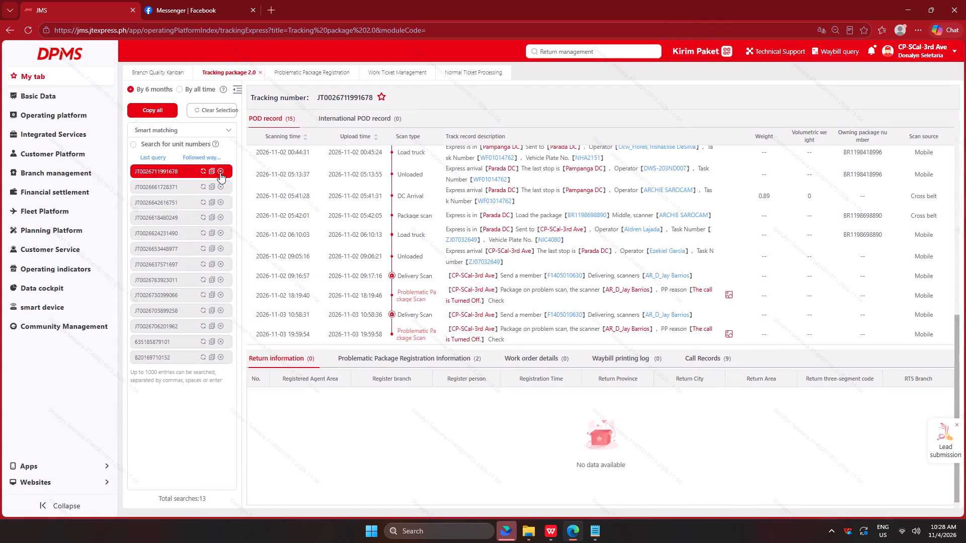
left_click(191, 186)
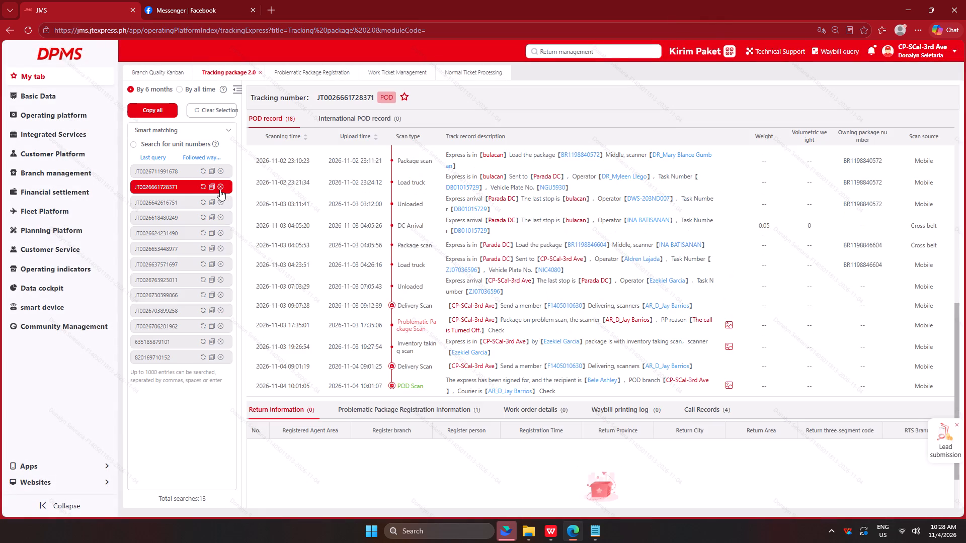
left_click(220, 186)
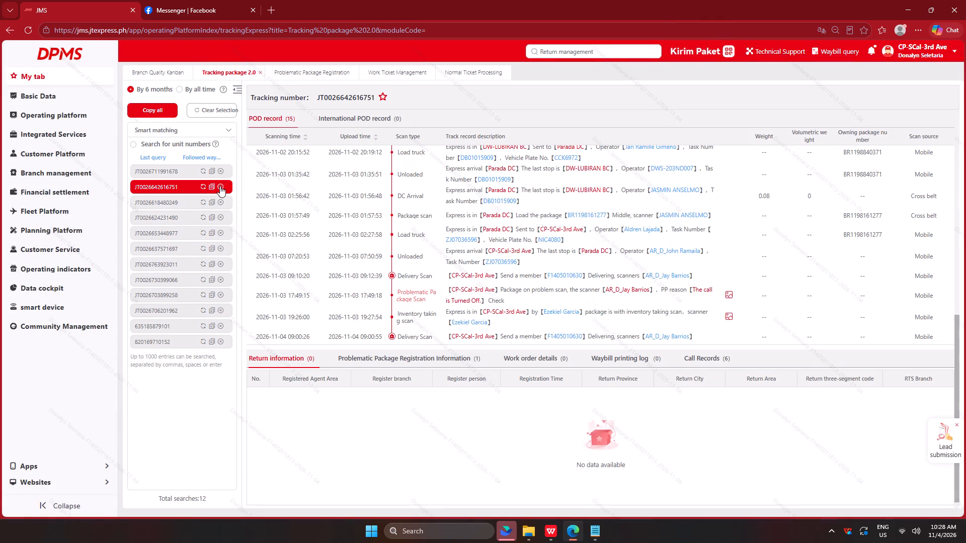
left_click(220, 186)
left_click(220, 186)
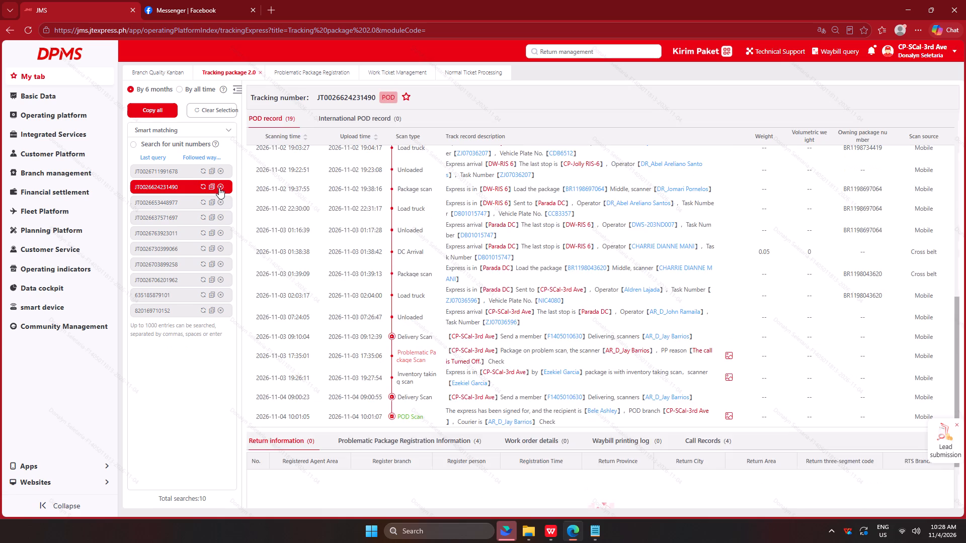
left_click(218, 188)
left_click(221, 189)
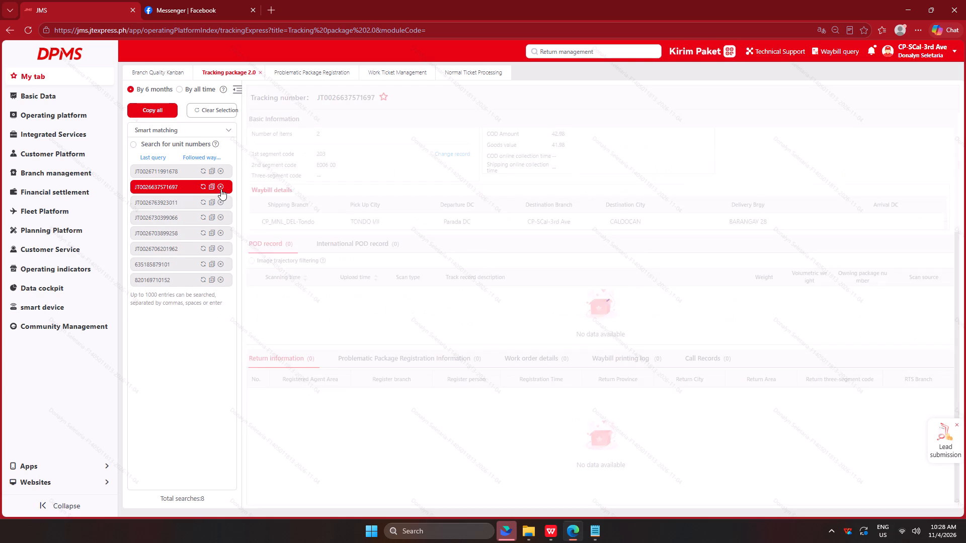
left_click(219, 188)
left_click(219, 186)
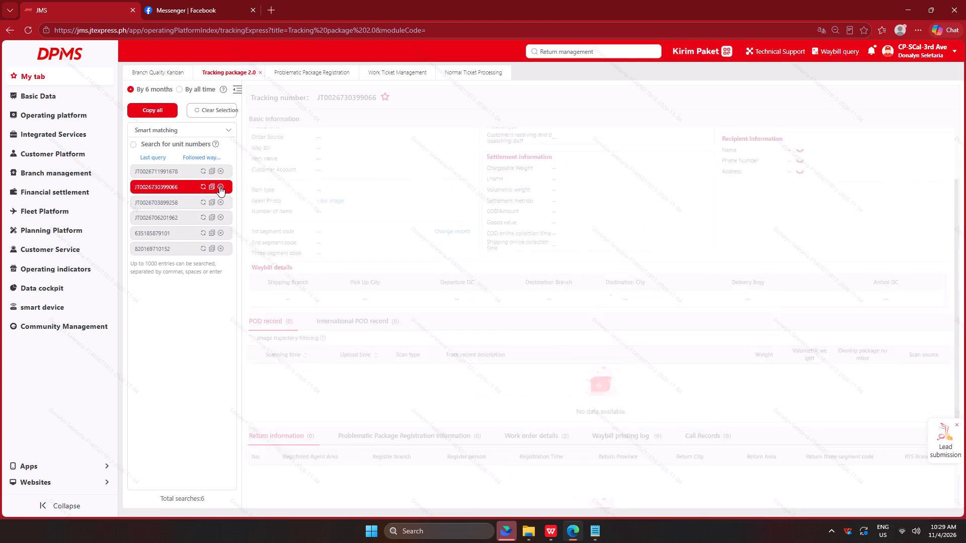
left_click(219, 187)
left_click(219, 187)
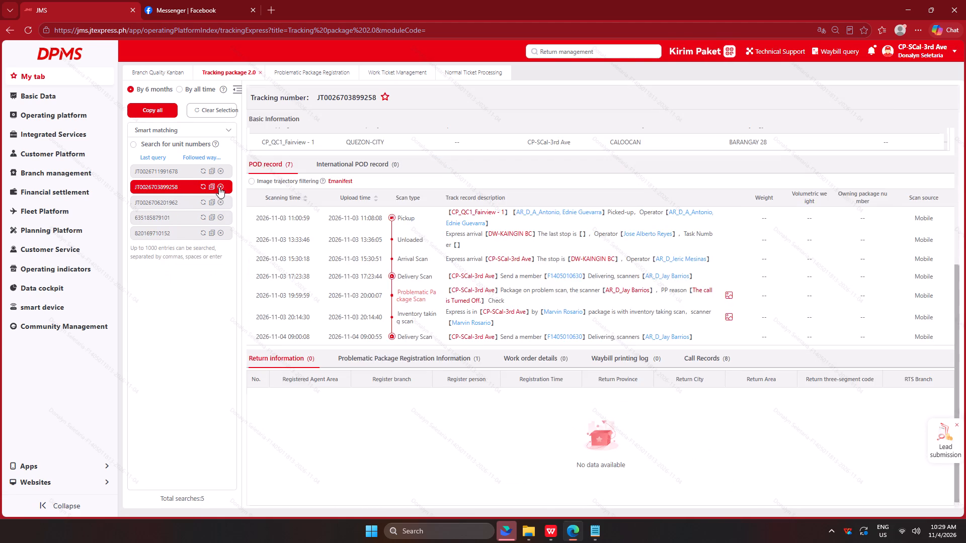
left_click(219, 187)
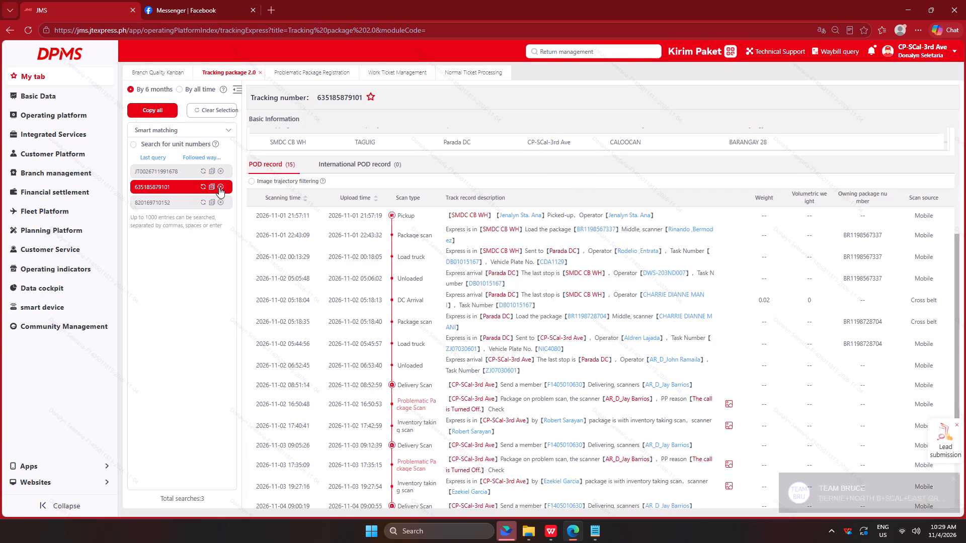
scroll(679, 292, "down", 6)
left_click(219, 187)
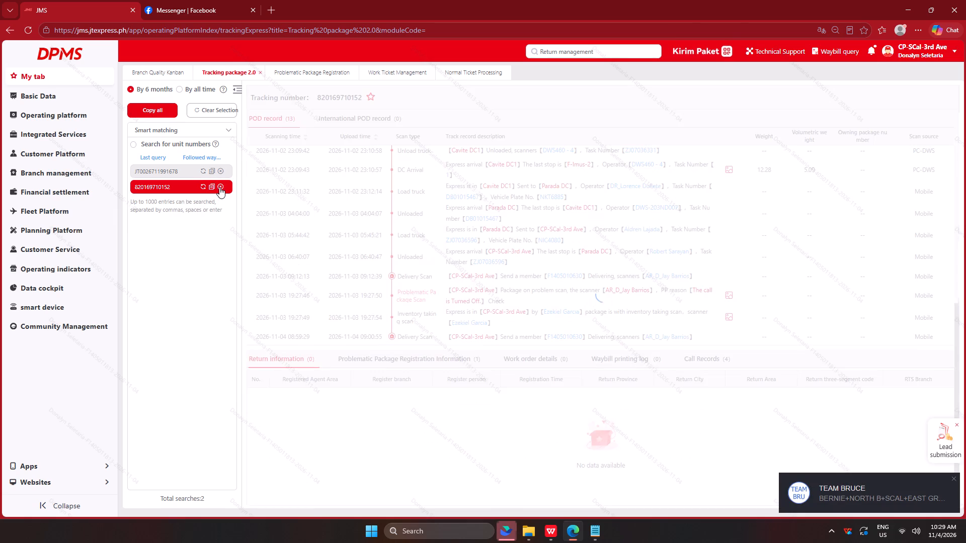
left_click(219, 187)
left_click(153, 111)
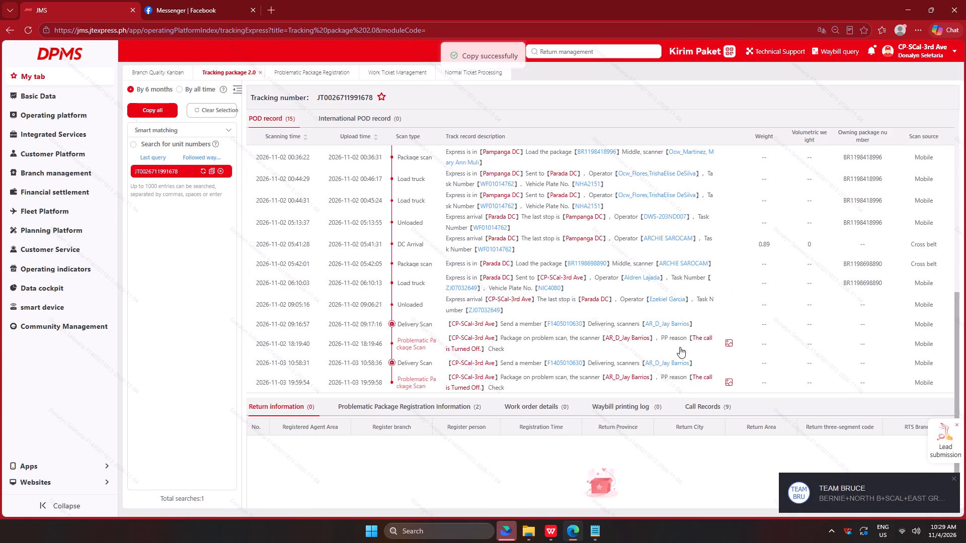
left_click(599, 534)
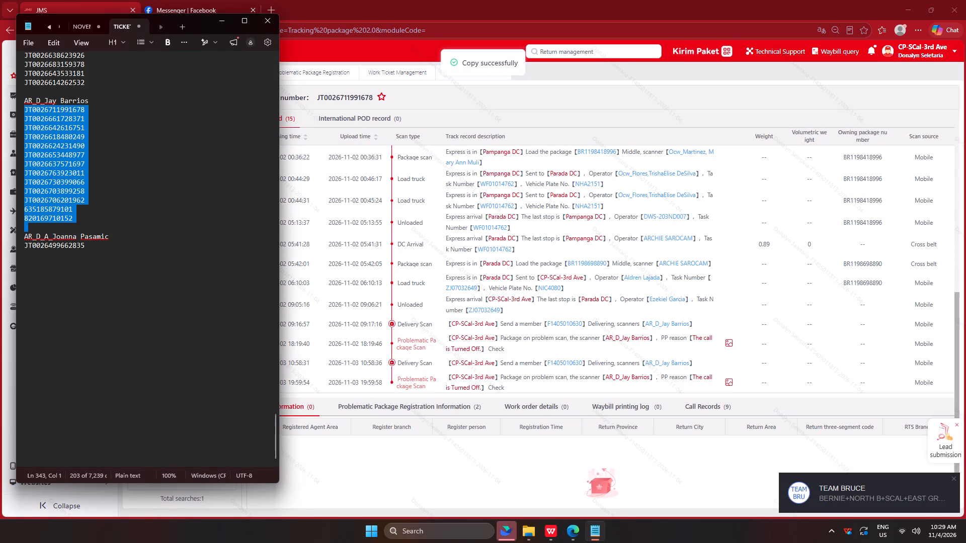
key("ctrl+v")
key("Return")
key("Return")
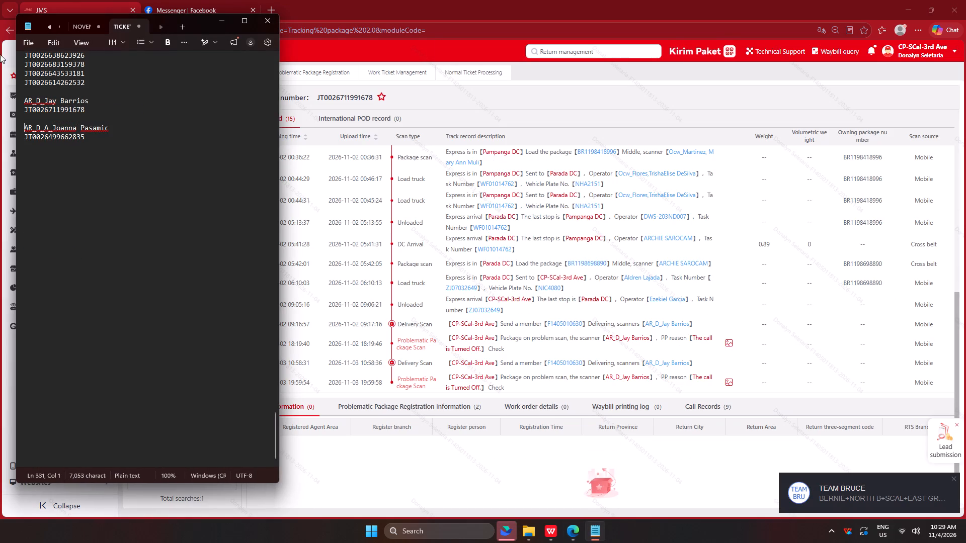
scroll(7, 133, "up", 7)
scroll(106, 278, "down", 5)
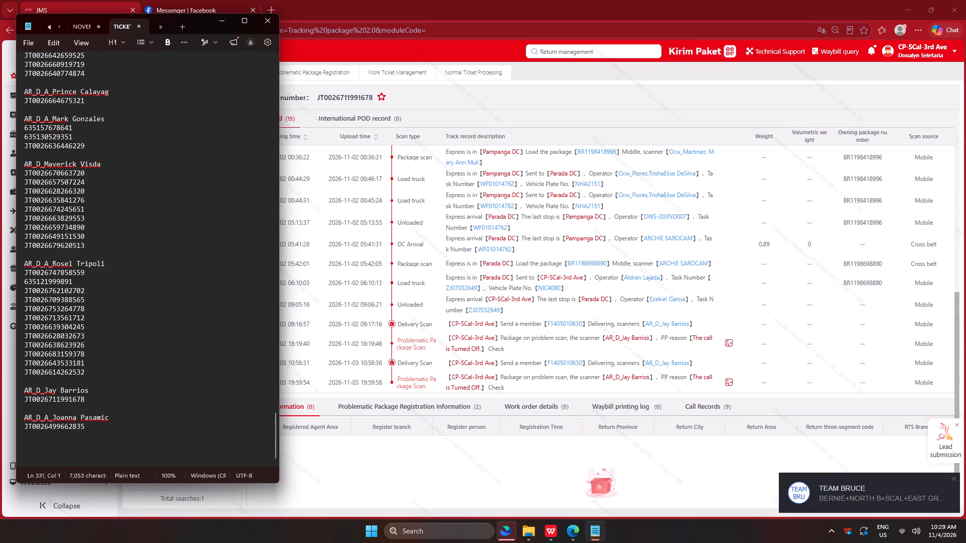
left_click_drag(19, 276, 46, 379)
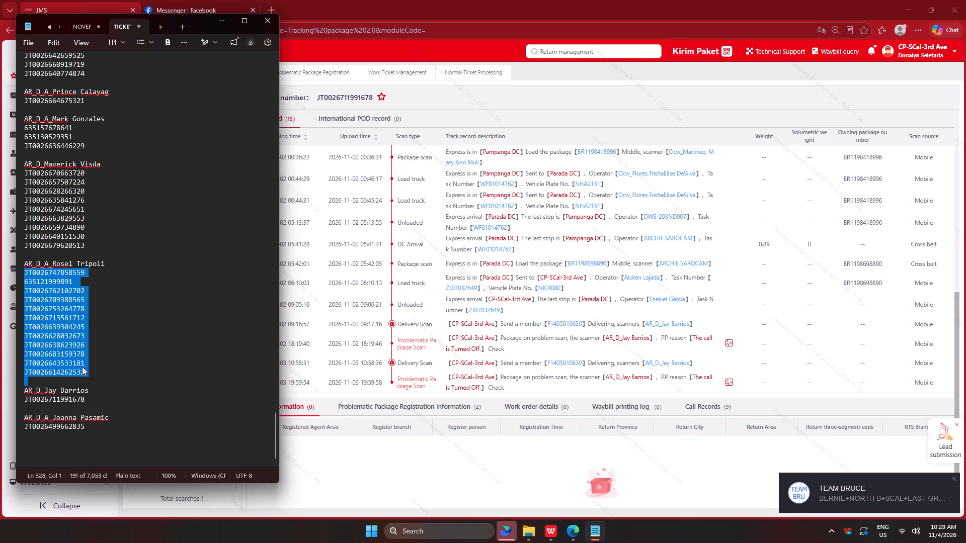
key("ctrl+c")
left_click_drag(504, 329, 499, 324)
left_click(205, 113)
left_click(190, 232)
key("ctrl+v")
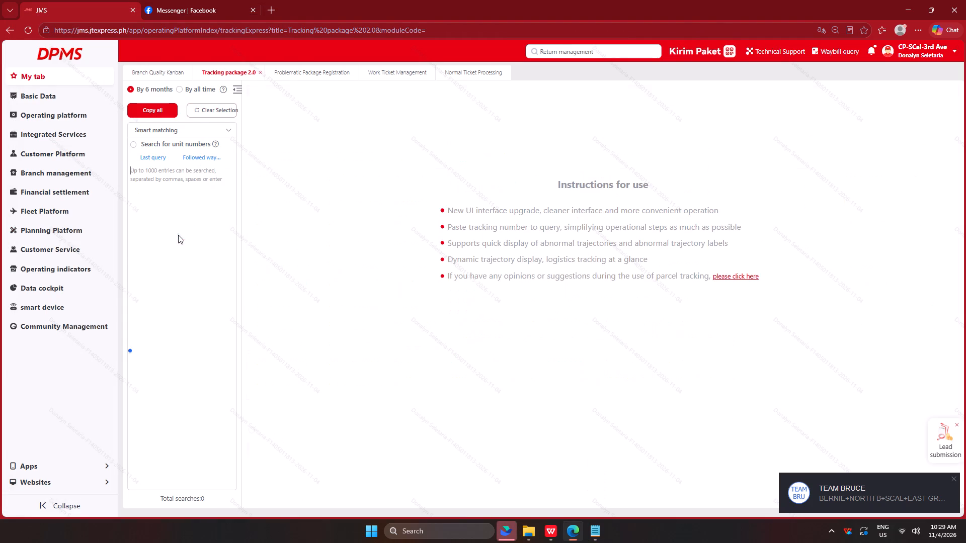
scroll(653, 255, "down", 8)
scroll(438, 251, "down", 6)
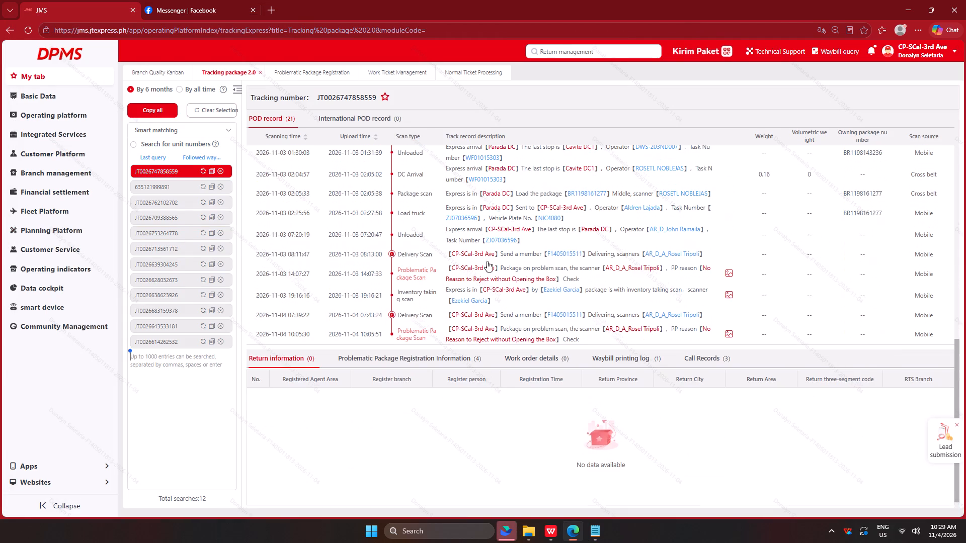
left_click(221, 171)
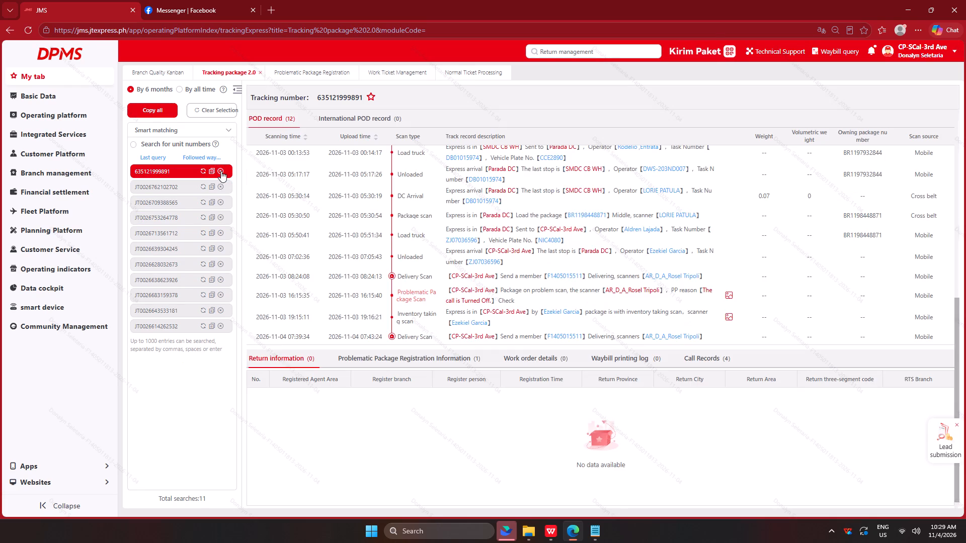
left_click(220, 171)
left_click(219, 171)
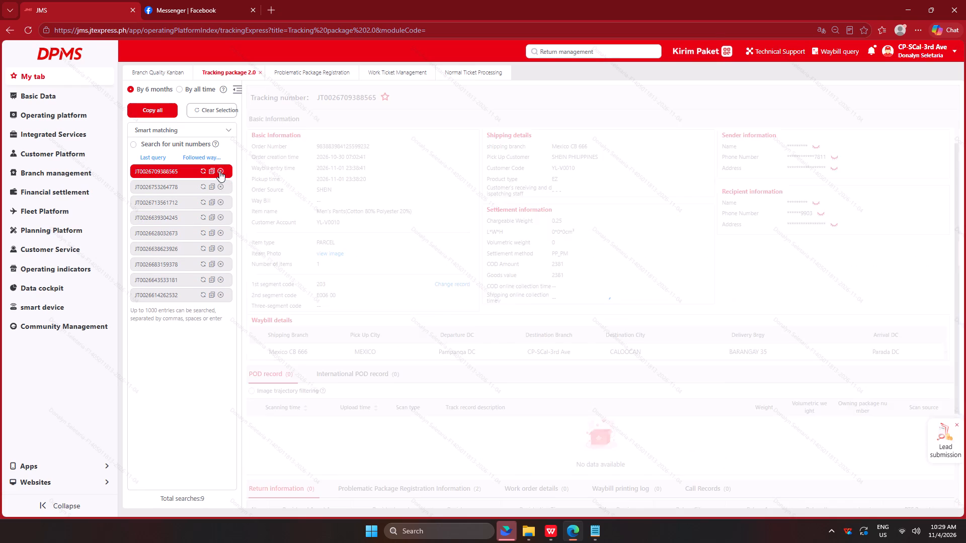
left_click(219, 171)
left_click(219, 171)
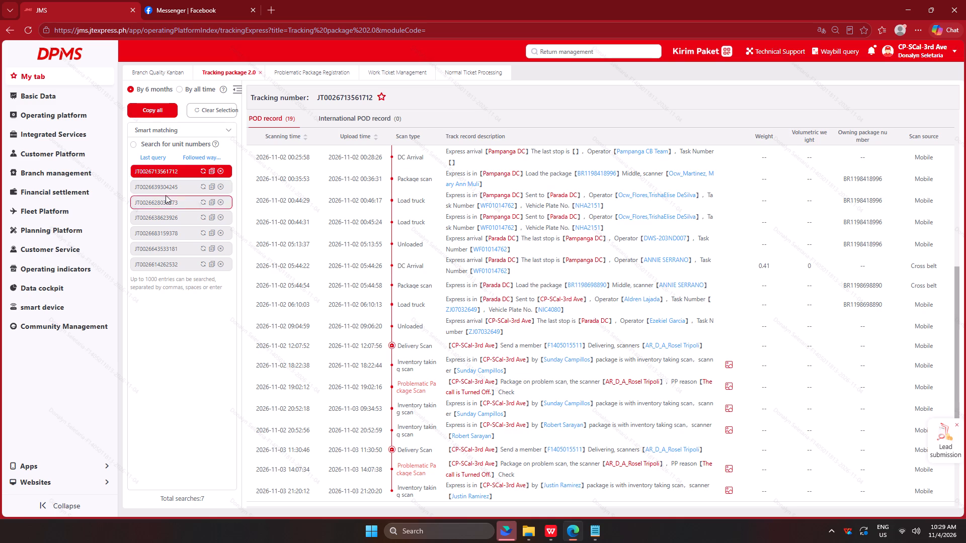
left_click(167, 186)
scroll(301, 304, "down", 4)
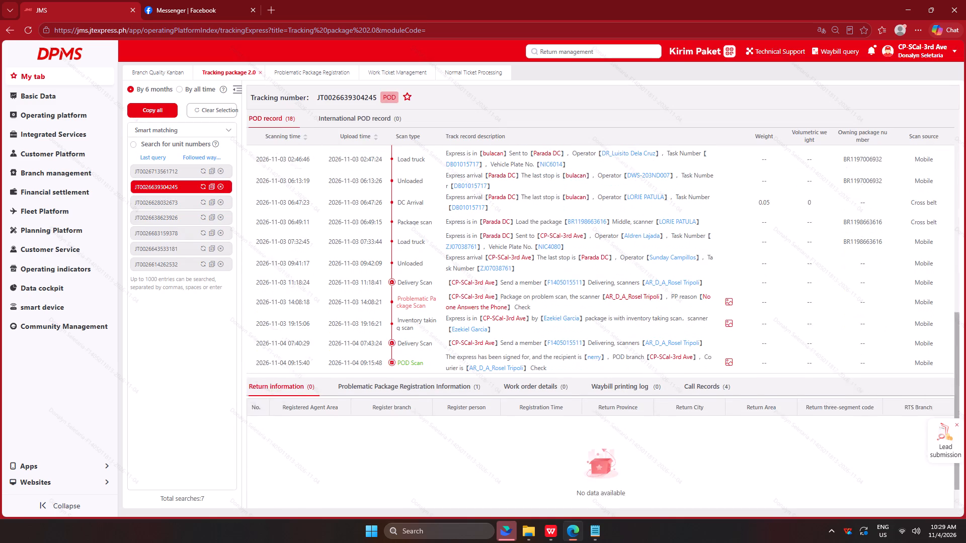
left_click(220, 188)
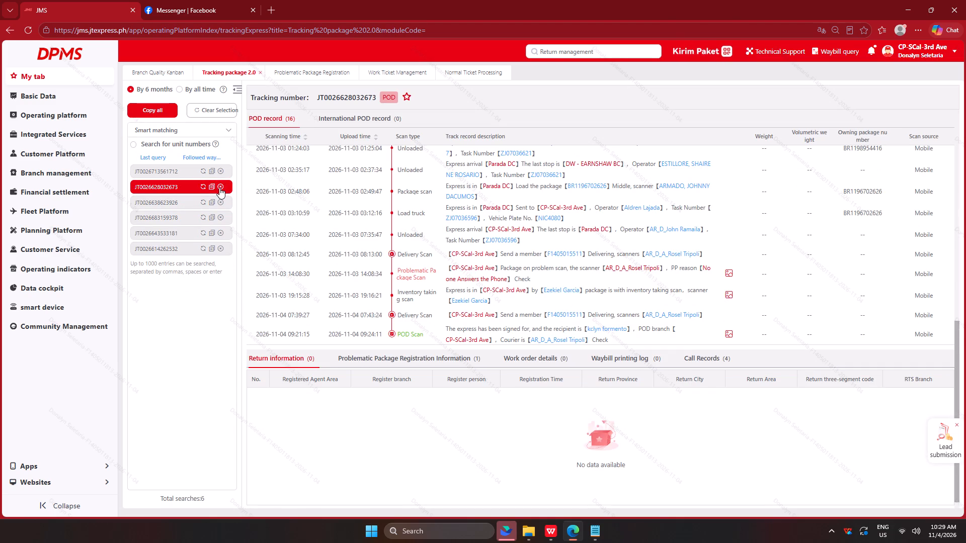
left_click(219, 188)
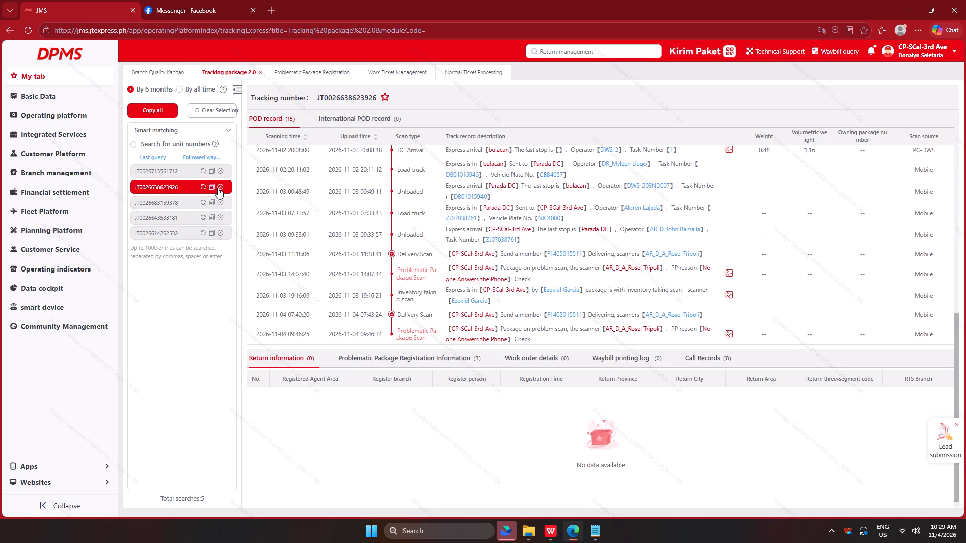
left_click(217, 187)
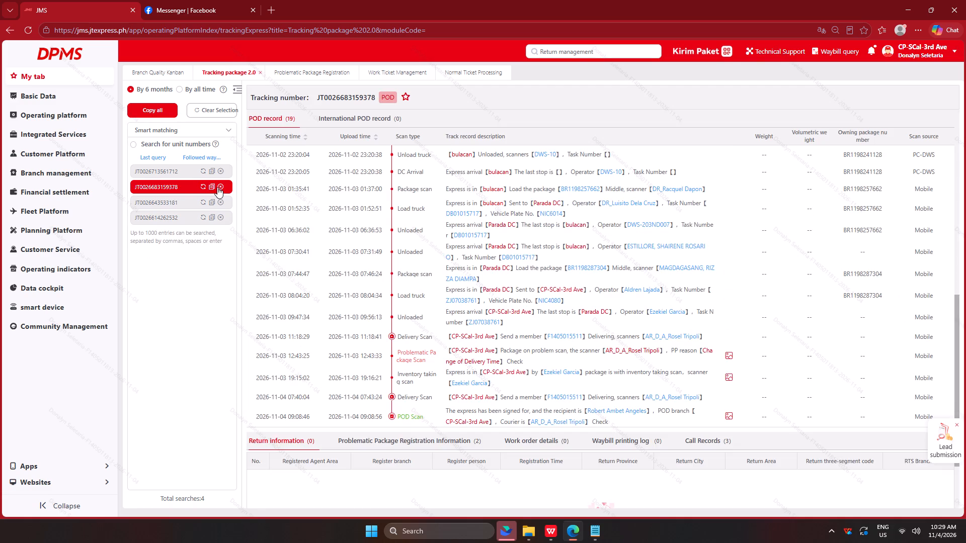
left_click(217, 187)
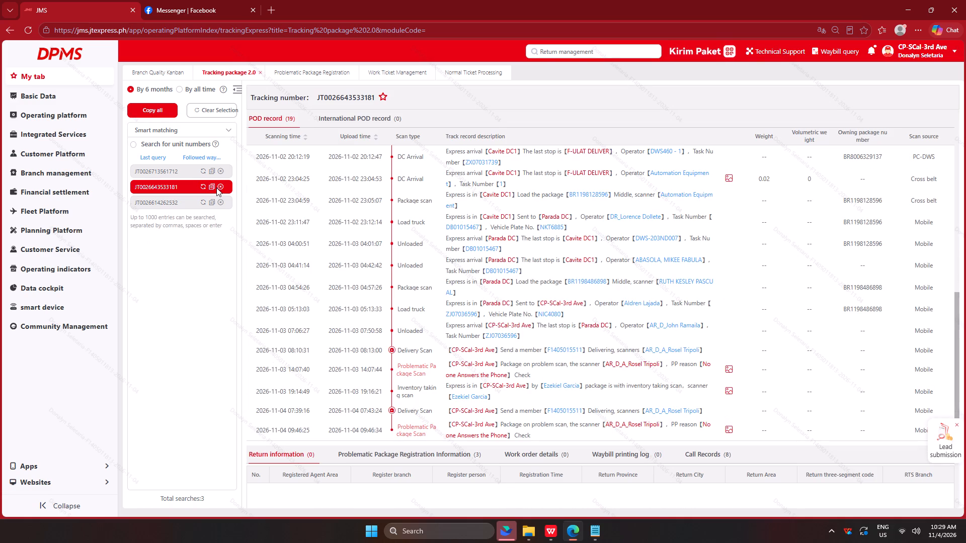
left_click(216, 188)
left_click(219, 188)
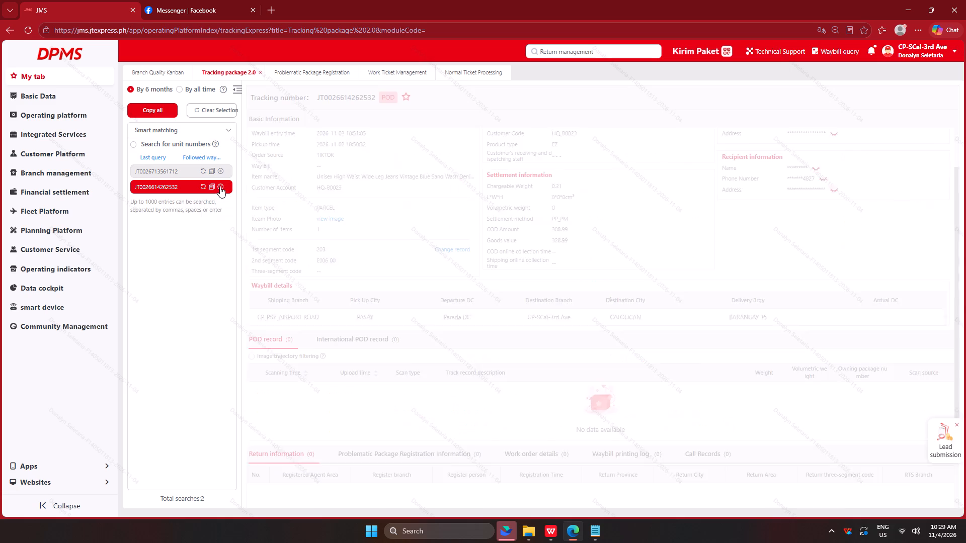
left_click(220, 187)
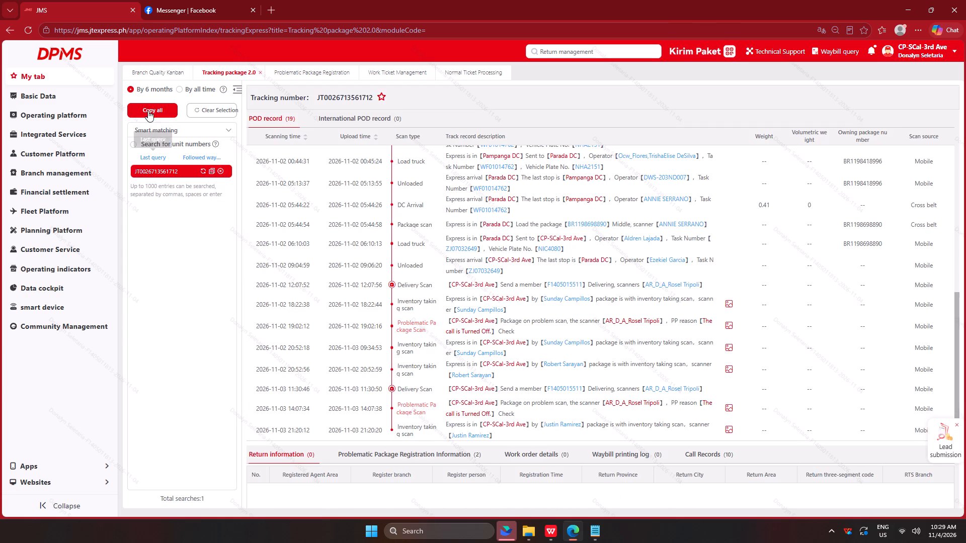
left_click(146, 106)
left_click(598, 530)
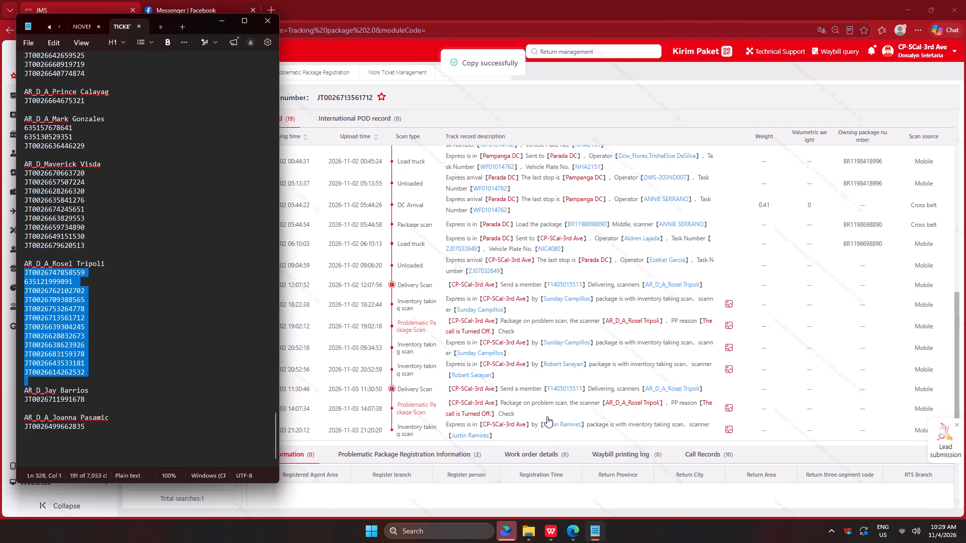
key("ctrl+v")
key("Return")
key("Return")
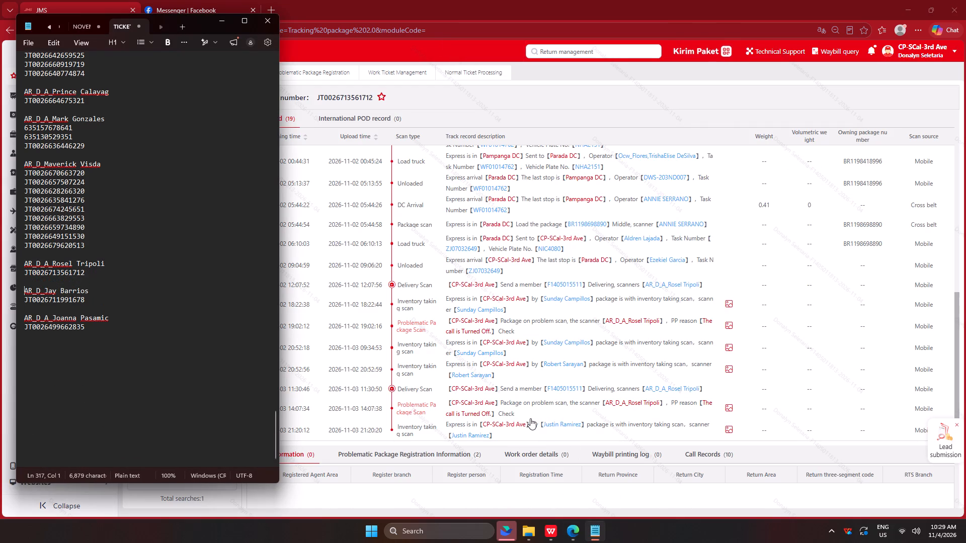
left_click(453, 345)
left_click(207, 111)
left_click(123, 293)
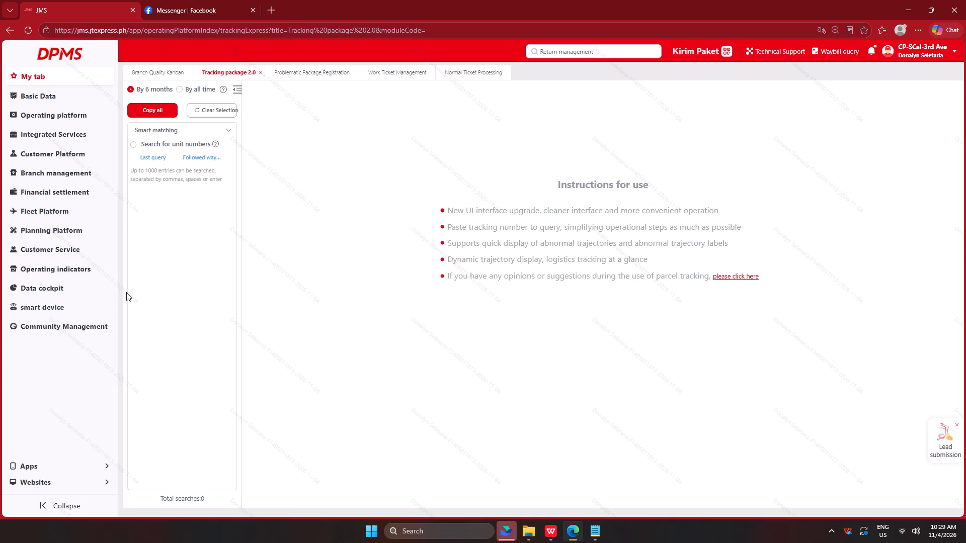
type("JT")
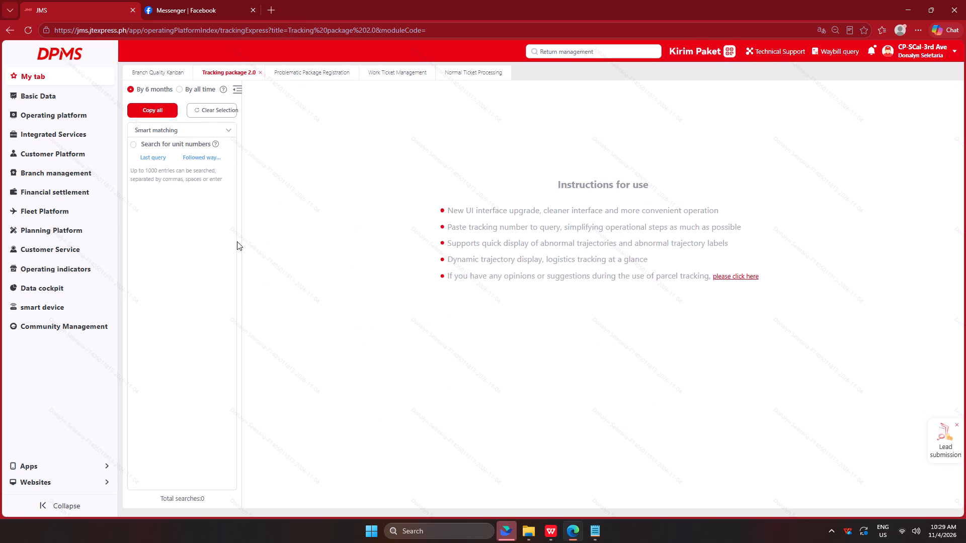
left_click(195, 213)
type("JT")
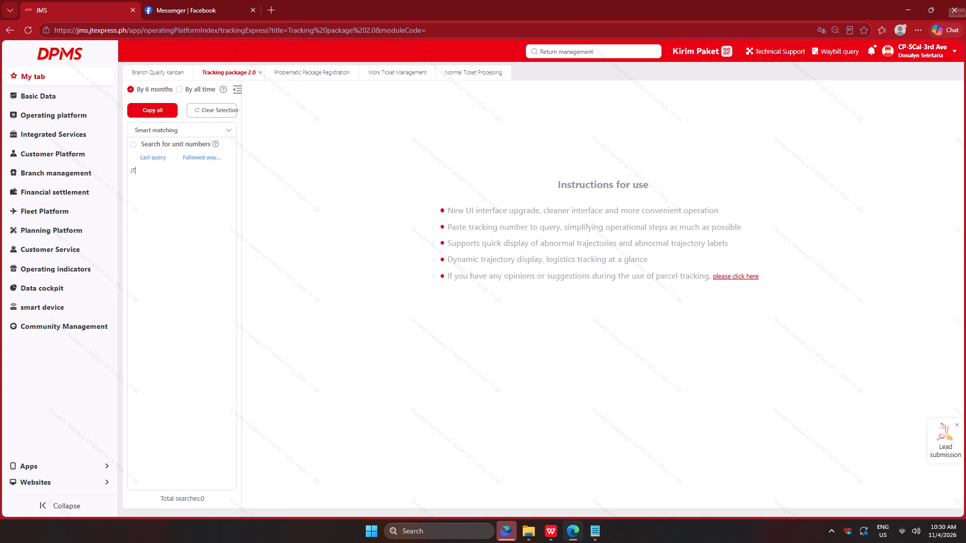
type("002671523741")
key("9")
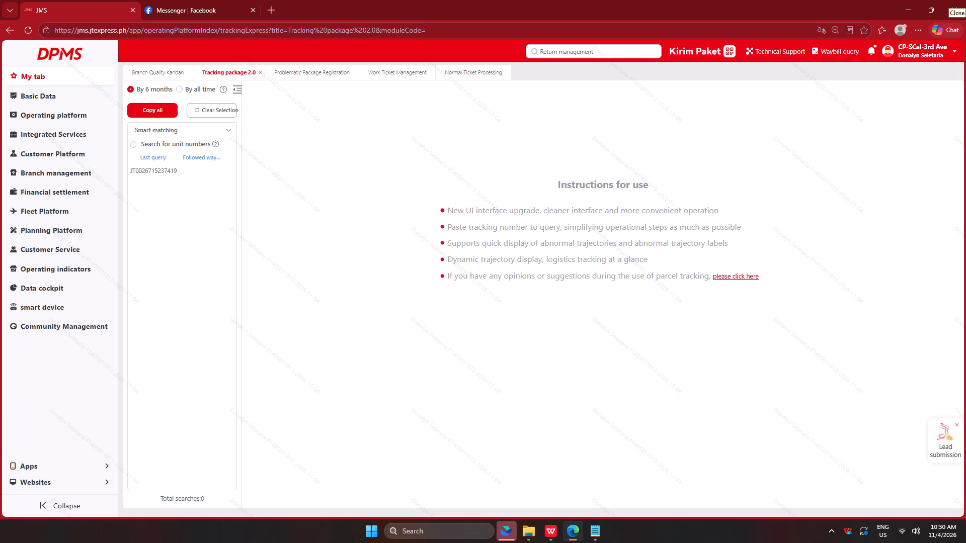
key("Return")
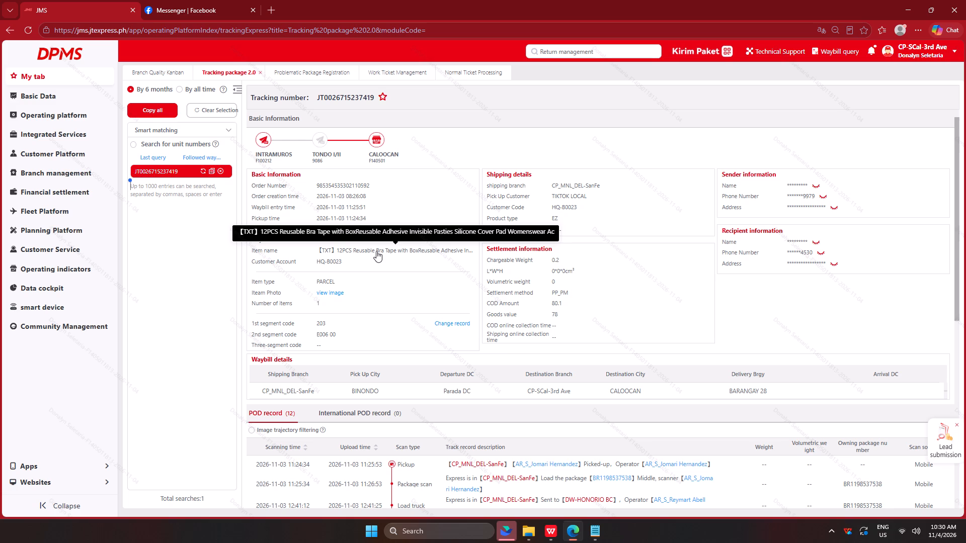
left_click(323, 292)
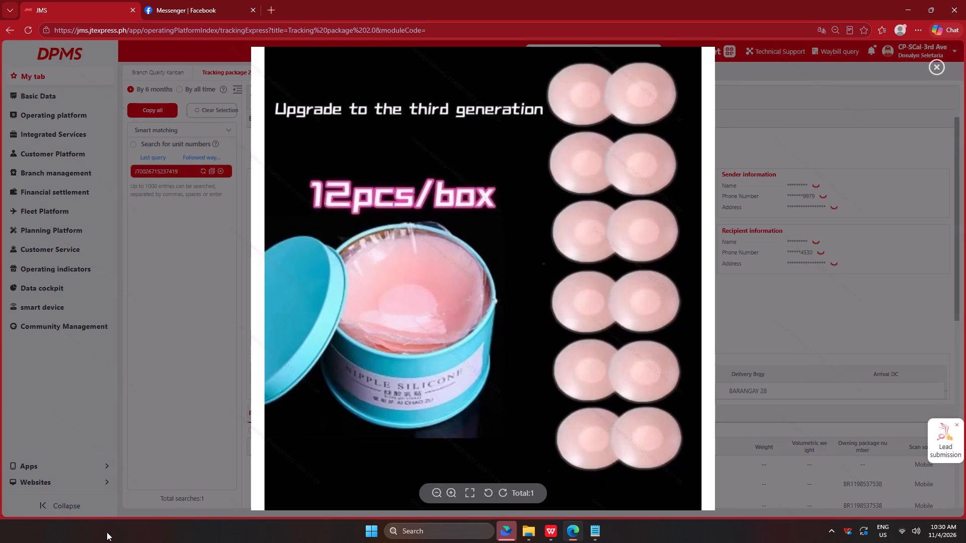
left_click(166, 225)
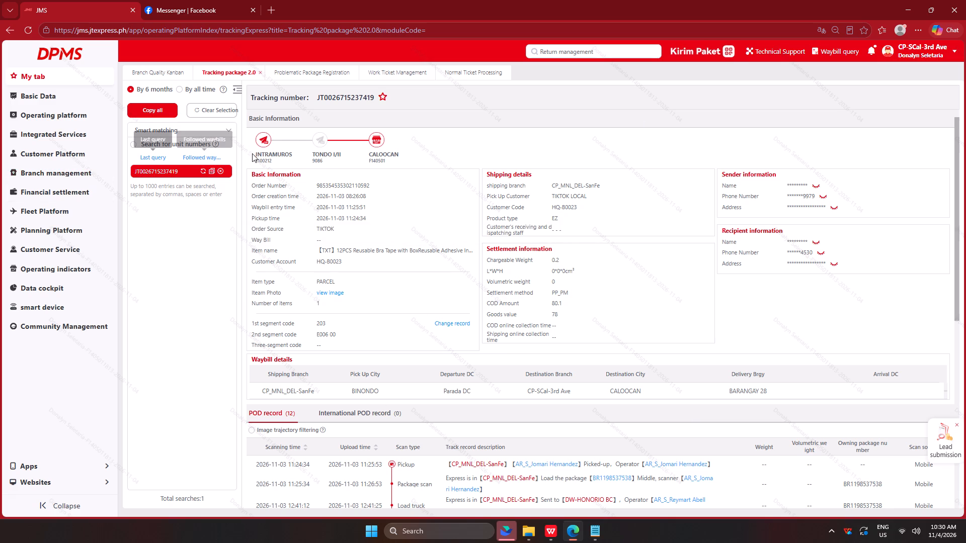
left_click(597, 530)
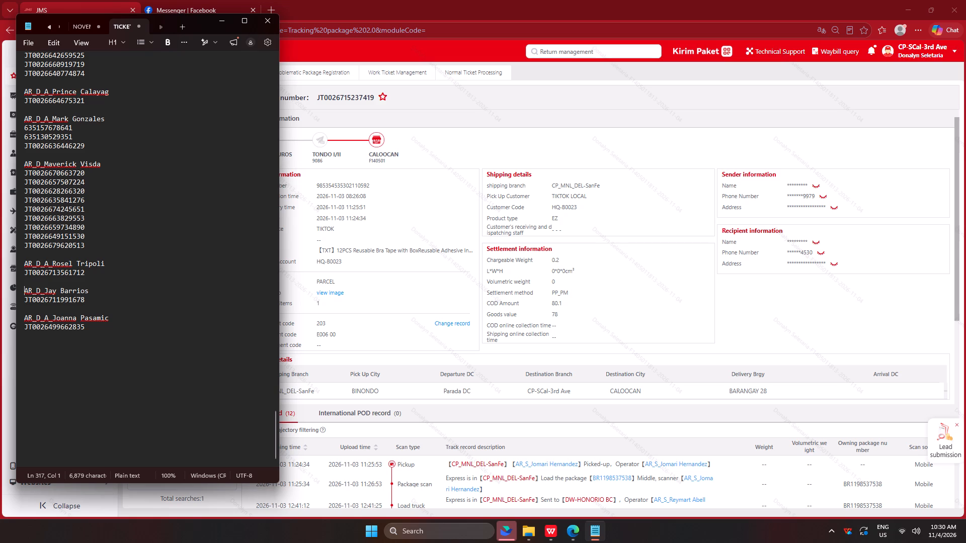
triple_click(47, 269)
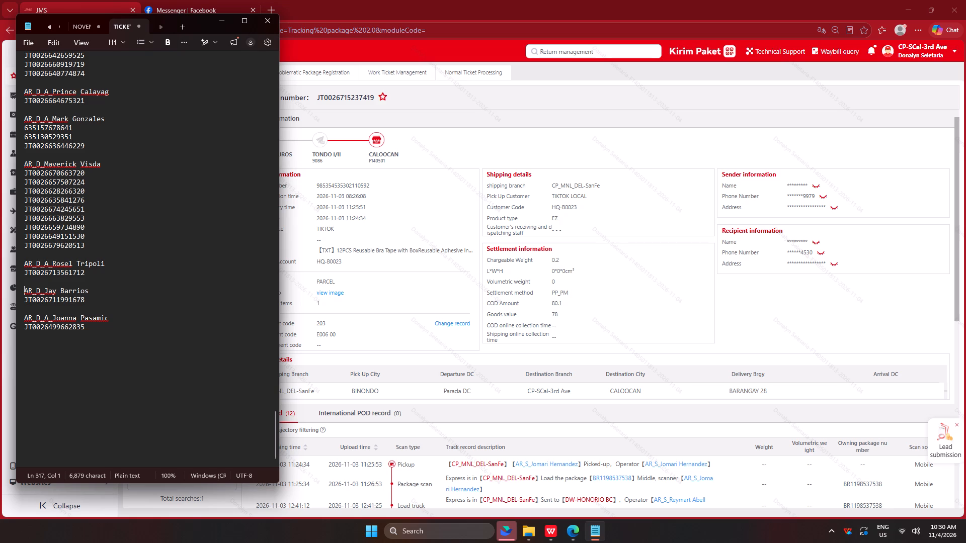
key("ctrl+c")
left_click(480, 256)
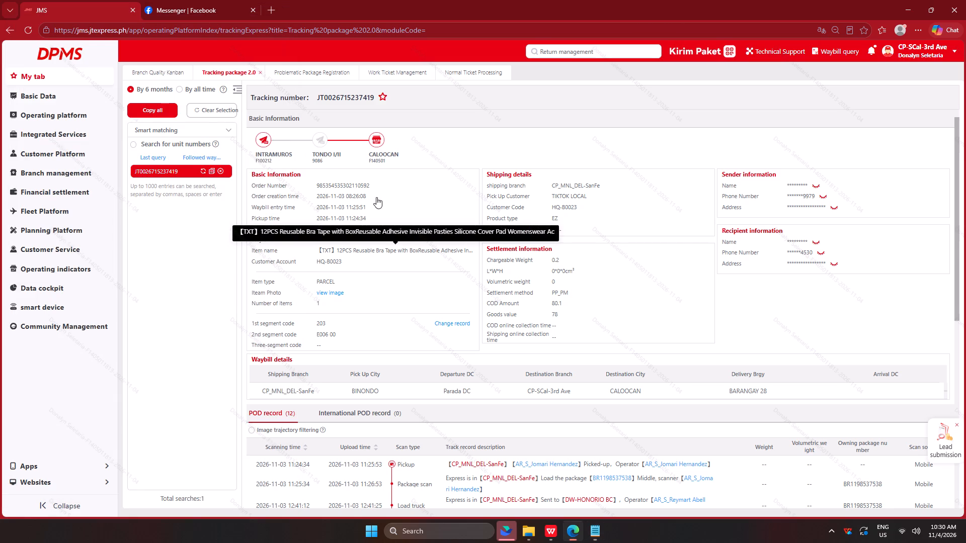
left_click(212, 111)
left_click(149, 258)
key("ctrl+v")
scroll(731, 240, "down", 4)
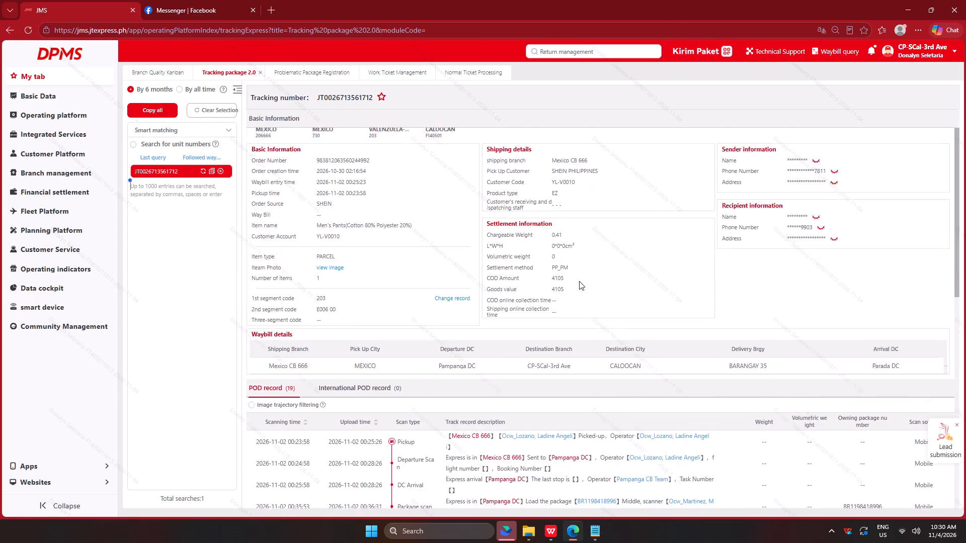
scroll(579, 281, "down", 4)
scroll(398, 374, "down", 1)
left_click(591, 534)
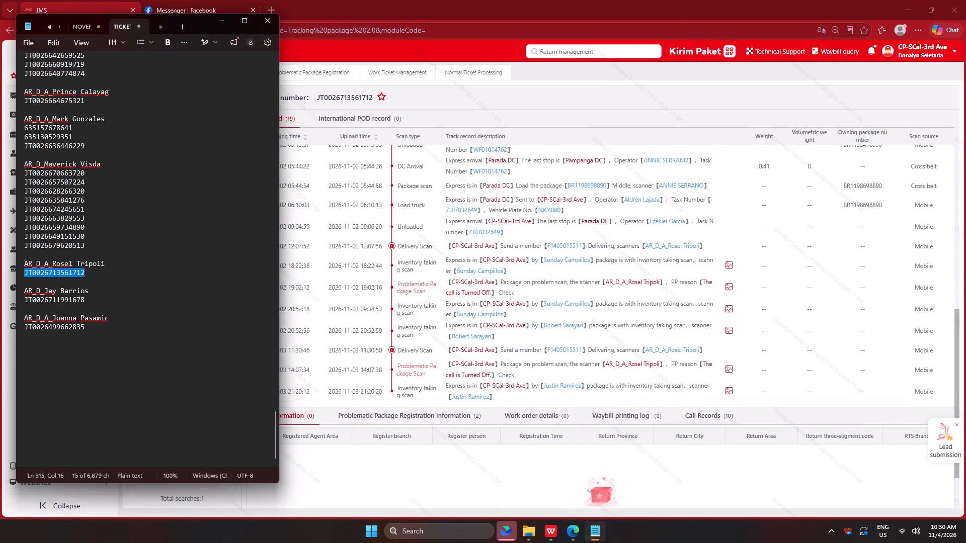
left_click_drag(21, 177, 46, 247)
key("ctrl+c")
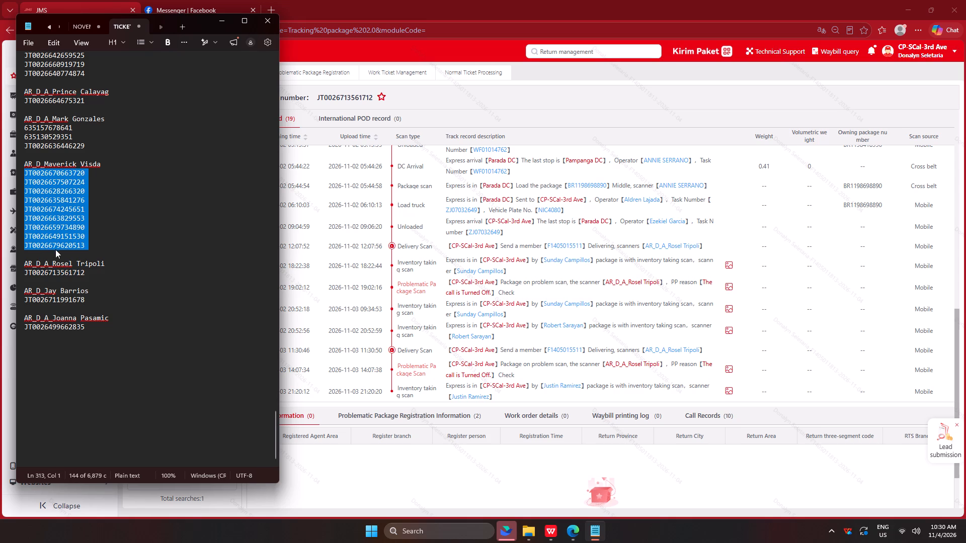
left_click(635, 197)
left_click(201, 106)
left_click(162, 270)
key("ctrl+v")
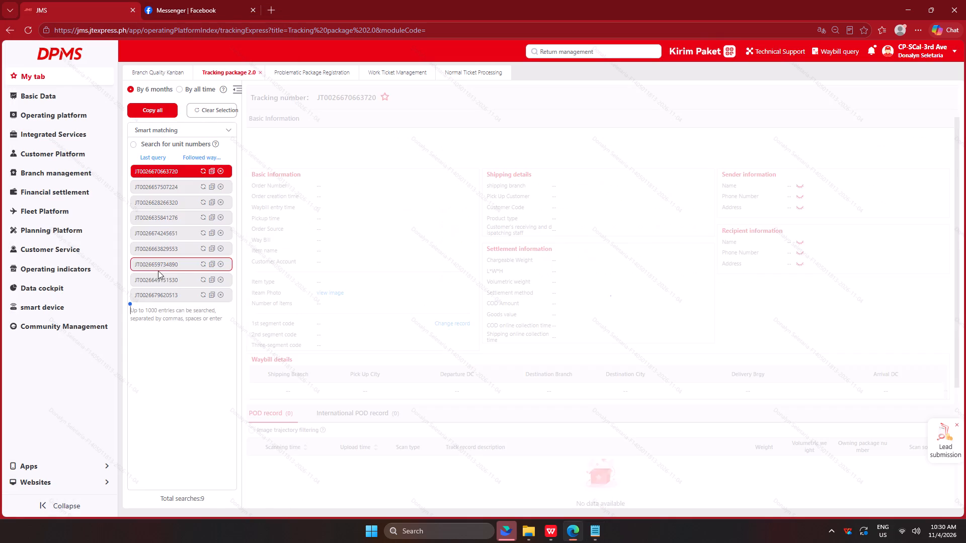
Review the POD records of the nine tracked waybills, removing each from the search.
scroll(539, 270, "down", 6)
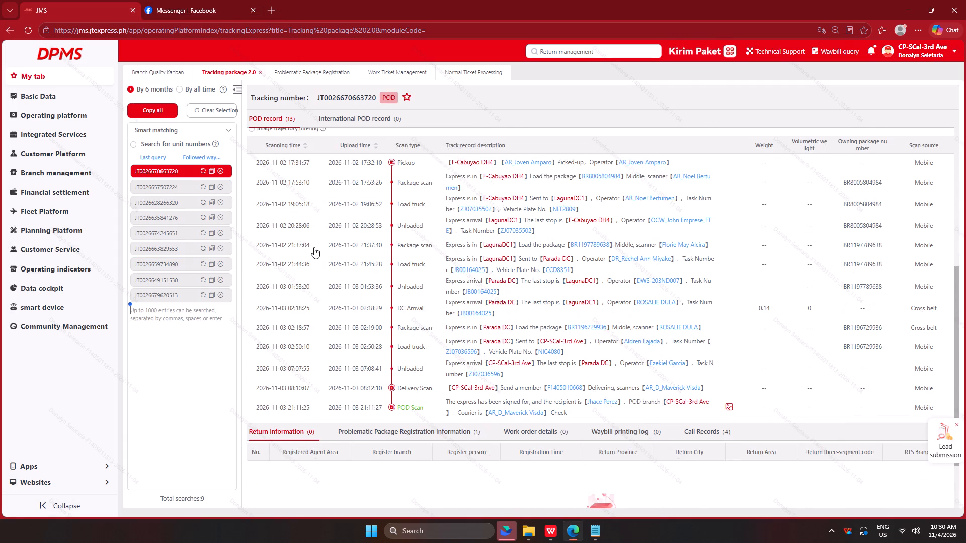
scroll(442, 322, "down", 3)
left_click(220, 171)
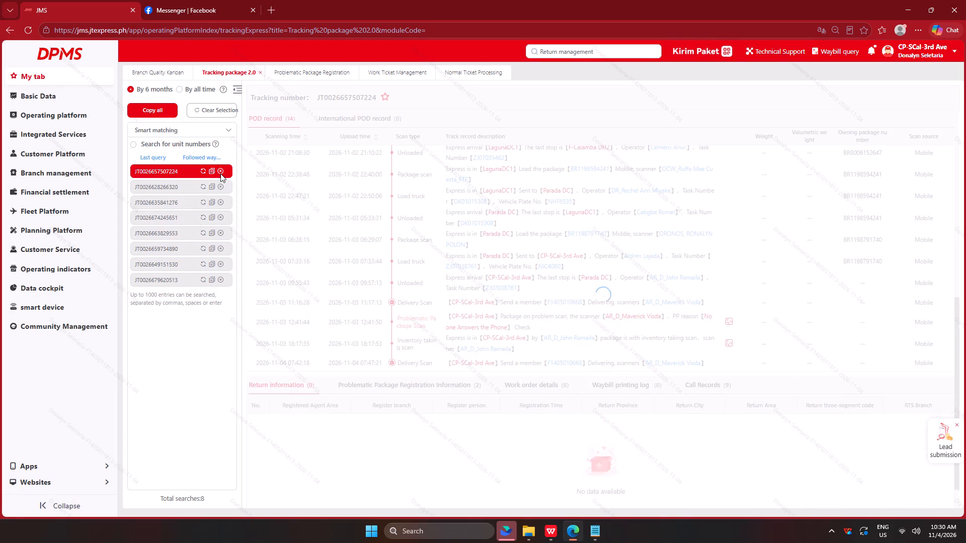
left_click(220, 173)
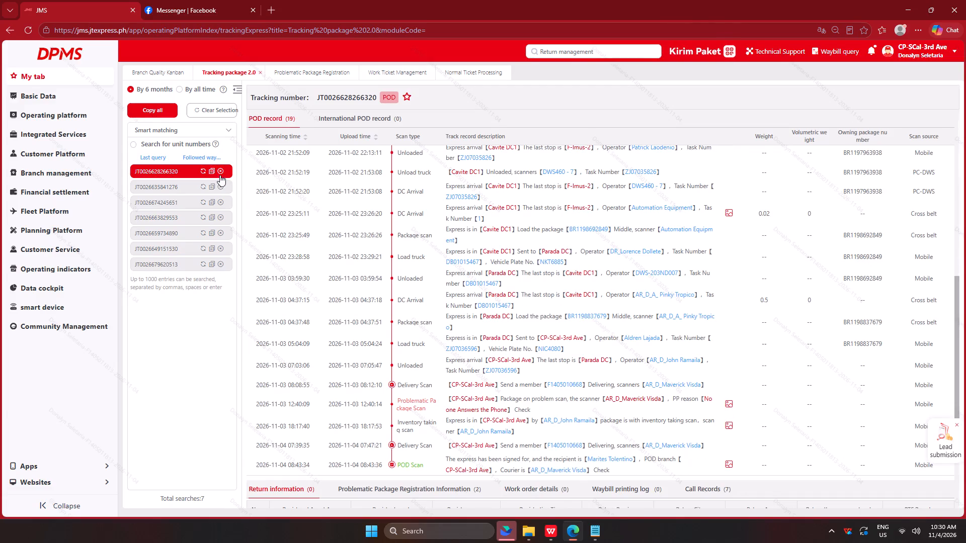
left_click(219, 171)
left_click(219, 170)
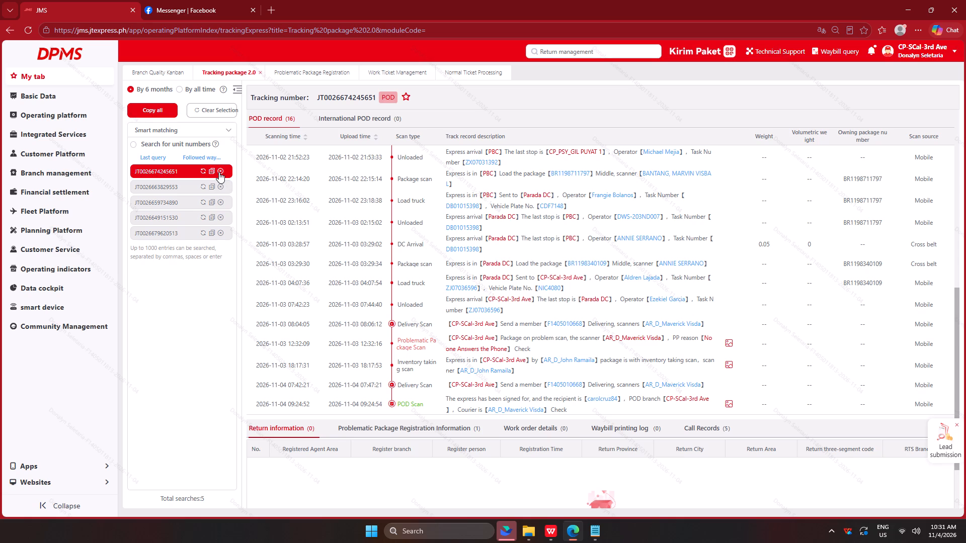
left_click(219, 172)
left_click(220, 171)
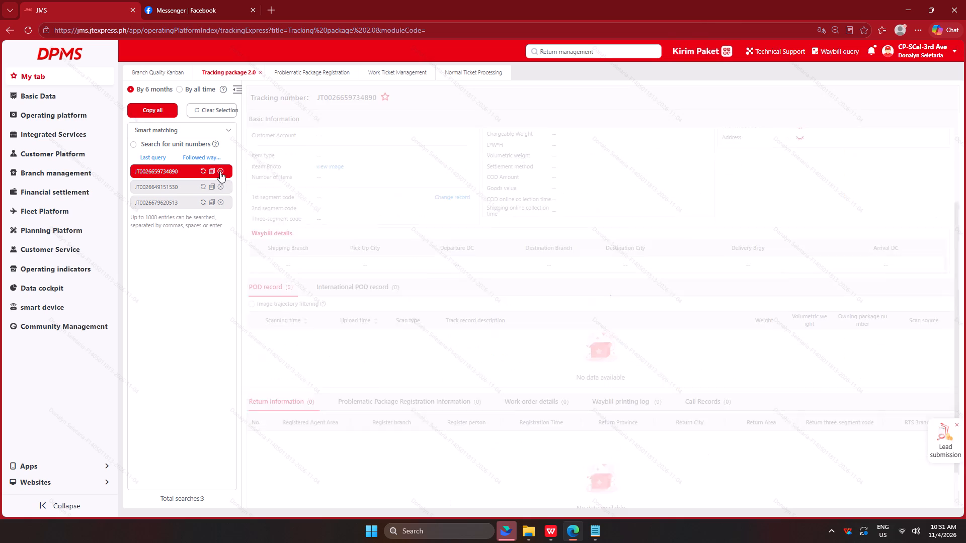
left_click(221, 170)
left_click(221, 170)
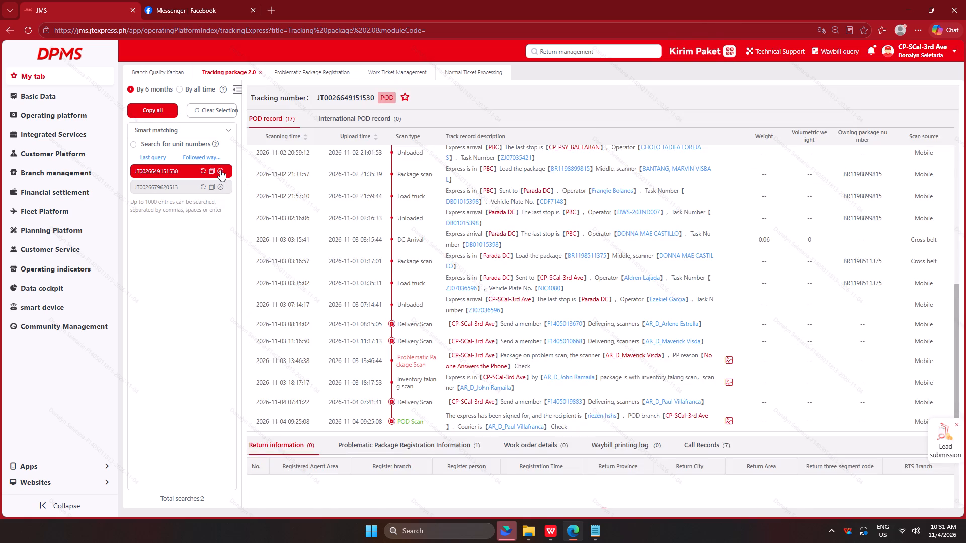
left_click(219, 169)
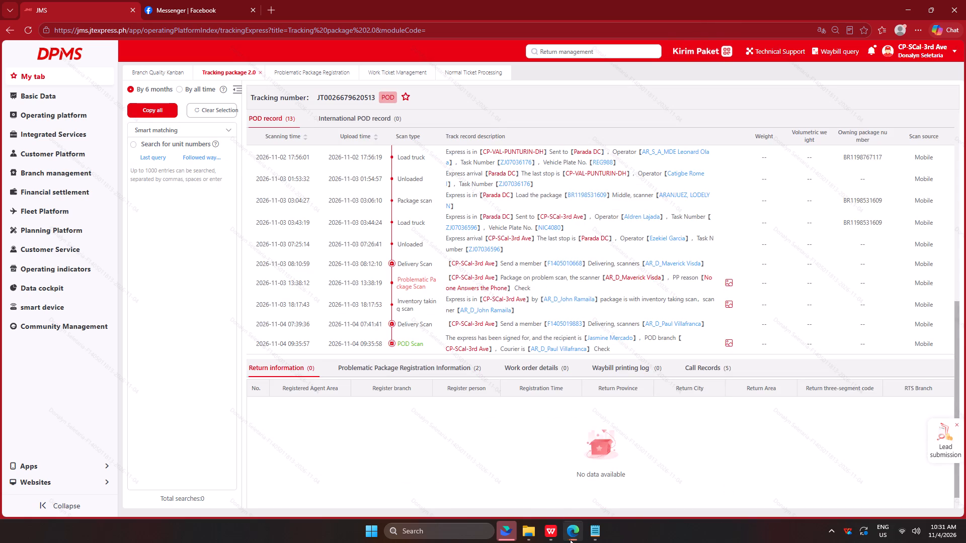
Delete the nine selected waybills, their courier heading and the leftover blank line from the Notepad ticket list.
left_click(596, 533)
key("Delete")
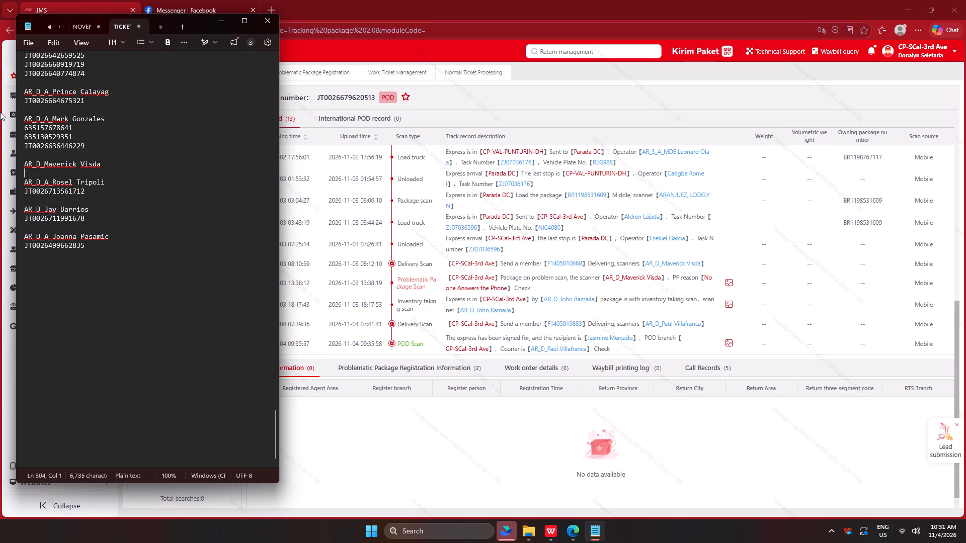
triple_click(66, 166)
key("Delete")
key("Delete")
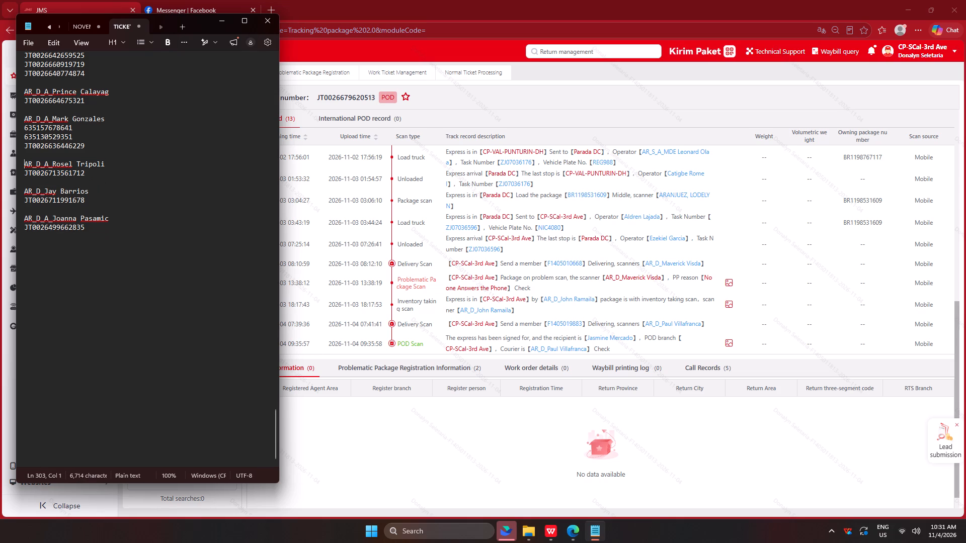
left_click_drag(23, 128, 50, 144)
key("ctrl+c")
left_click(477, 305)
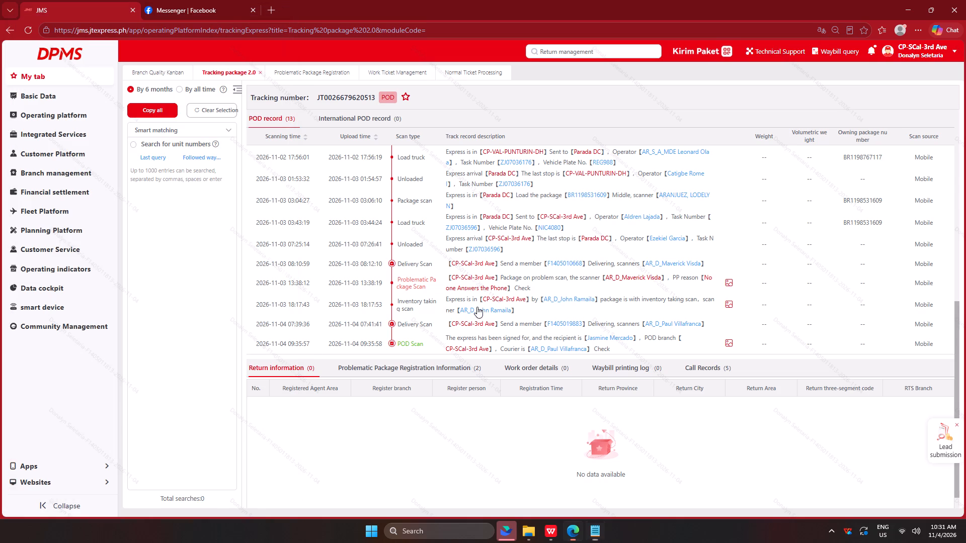
left_click(194, 189)
key("ctrl+v")
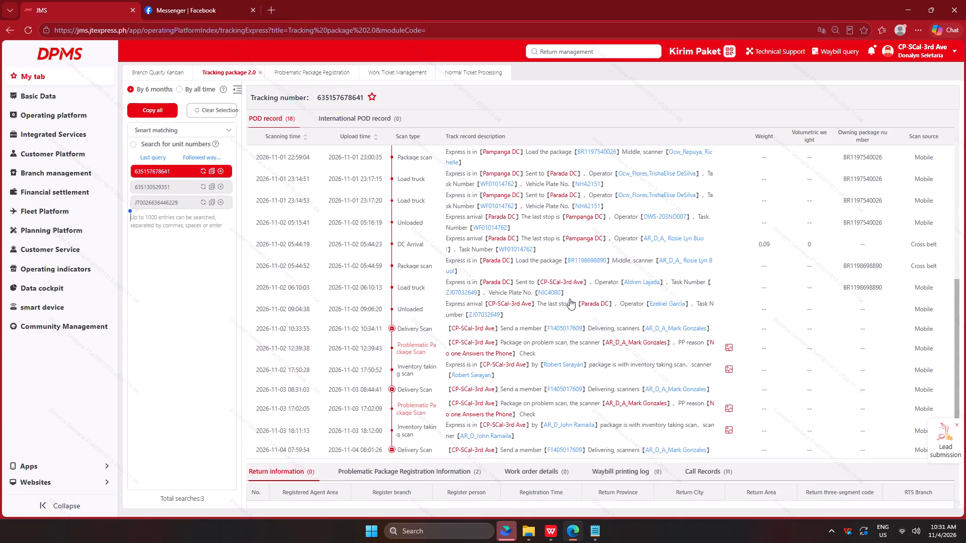
scroll(518, 323, "down", 5)
left_click(223, 169)
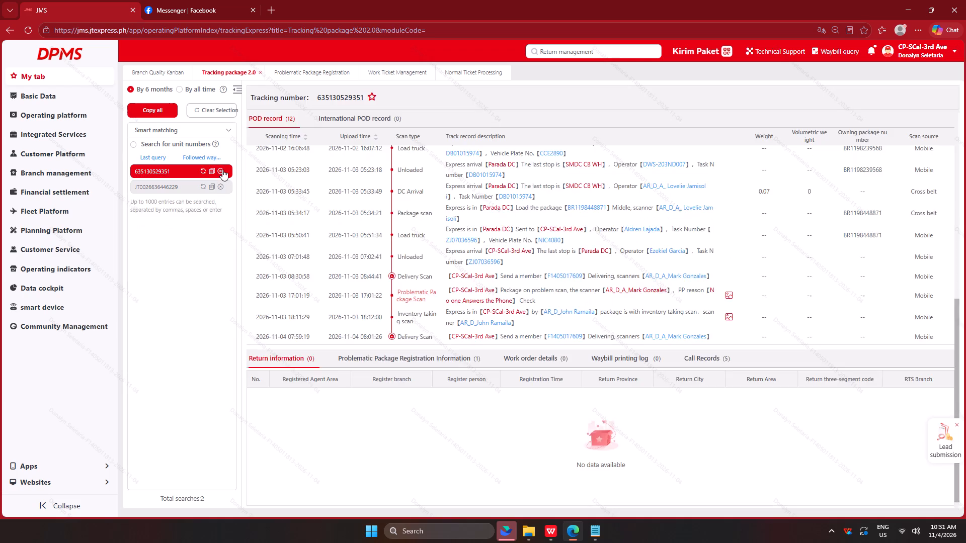
left_click(222, 169)
left_click(222, 170)
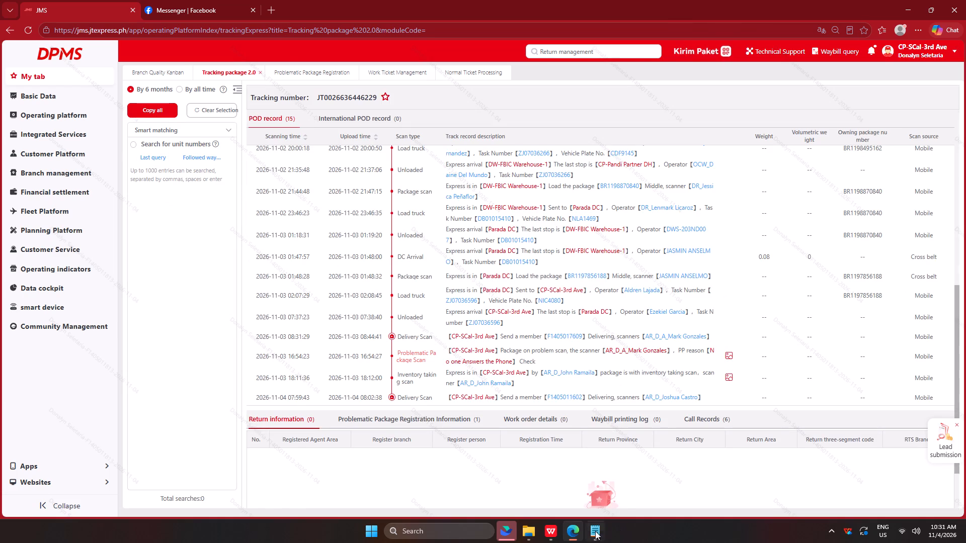
Delete the three selected waybills, their courier heading and the leftover blank line from the Notepad ticket list.
left_click(595, 534)
key("Delete")
triple_click(61, 117)
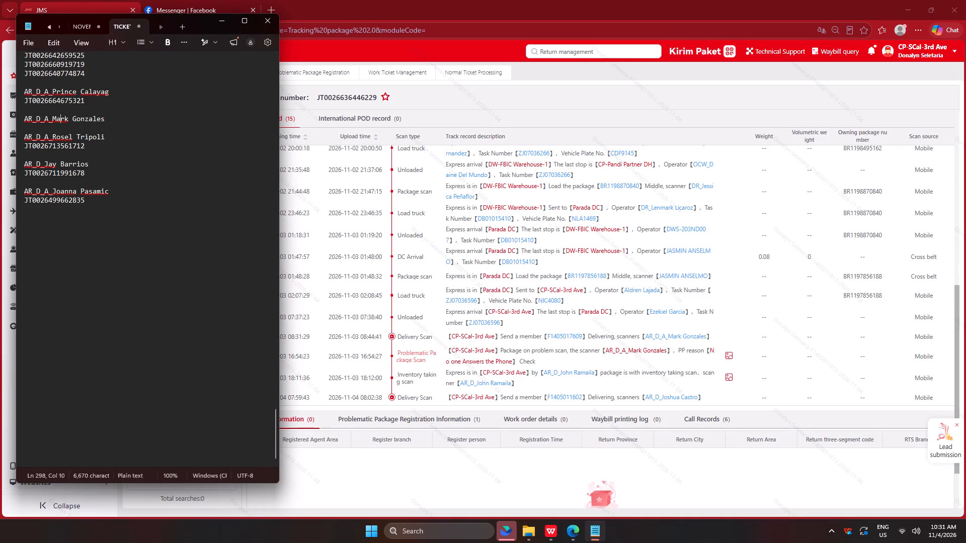
key("Delete")
key("Delete")
double_click(35, 100)
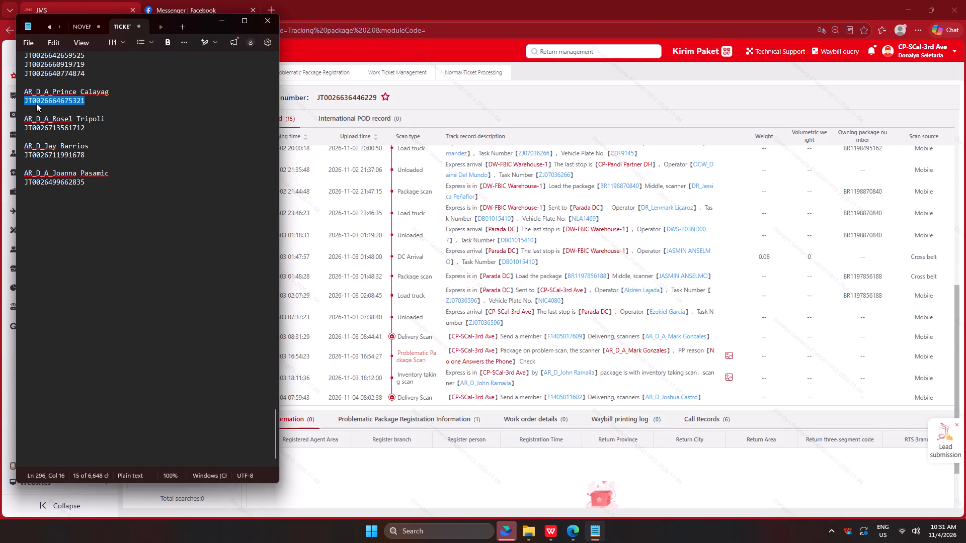
key("ctrl+c")
left_click_drag(552, 245, 545, 241)
left_click(164, 206)
key("ctrl+v")
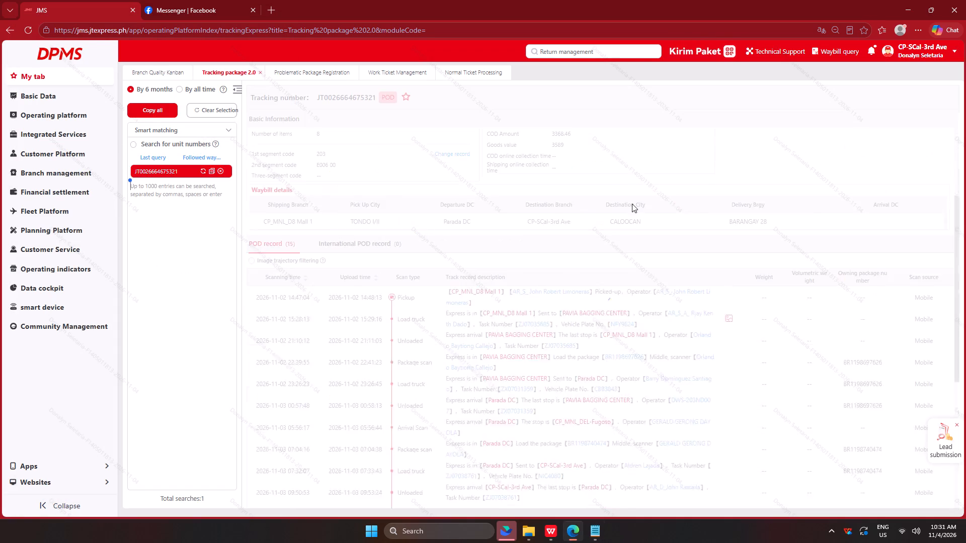
scroll(519, 234, "down", 7)
left_click(599, 533)
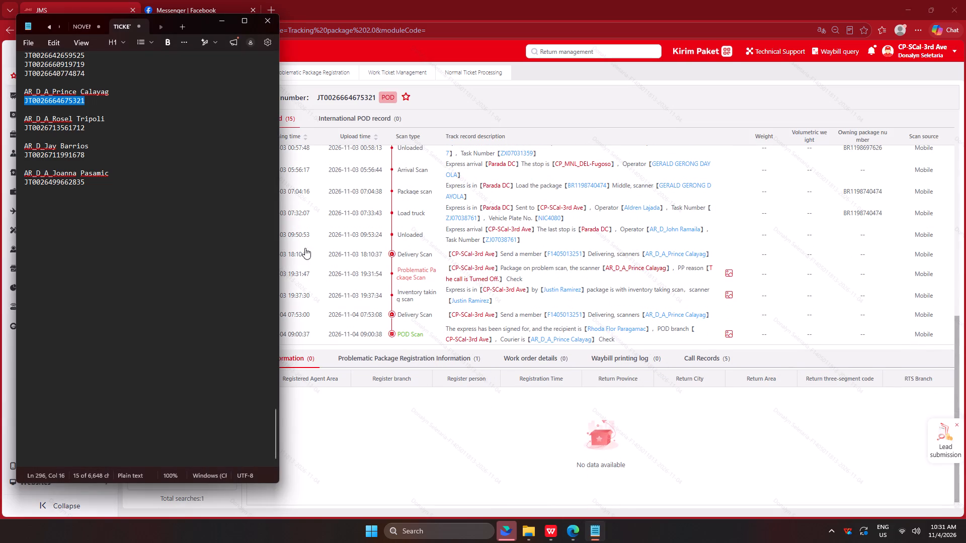
key("Delete")
left_click_drag(22, 82, 23, 93)
key("Delete")
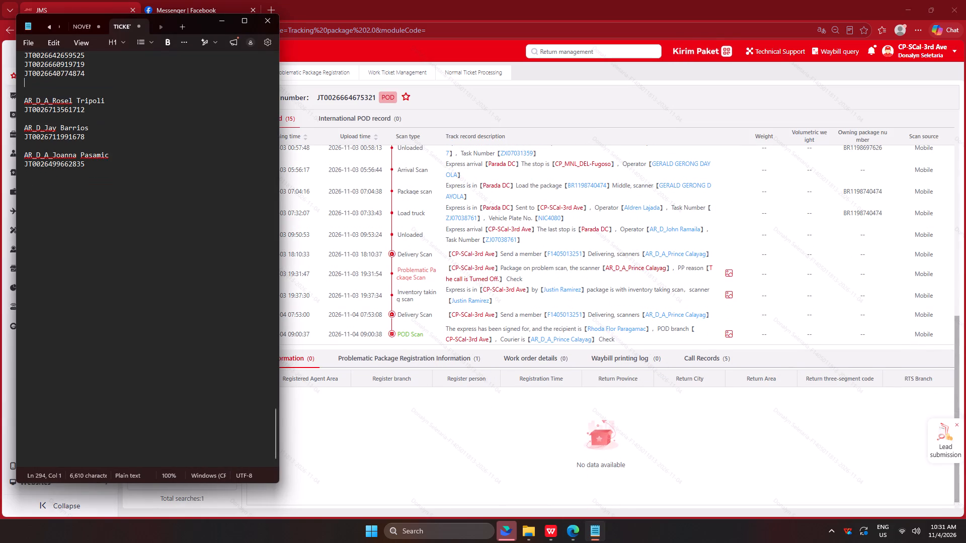
key("Delete")
scroll(56, 130, "up", 4)
scroll(52, 248, "down", 6)
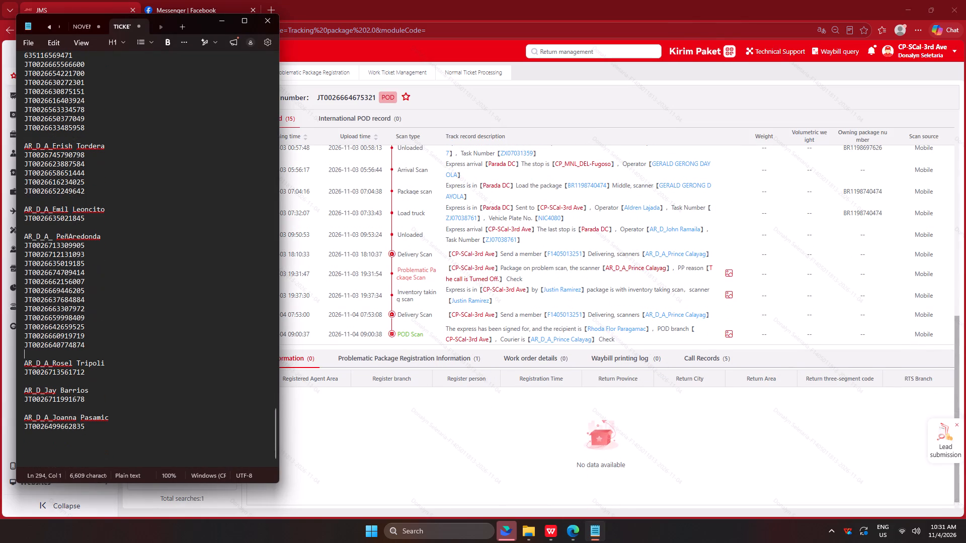
scroll(51, 279, "down", 3)
left_click_drag(20, 242, 35, 348)
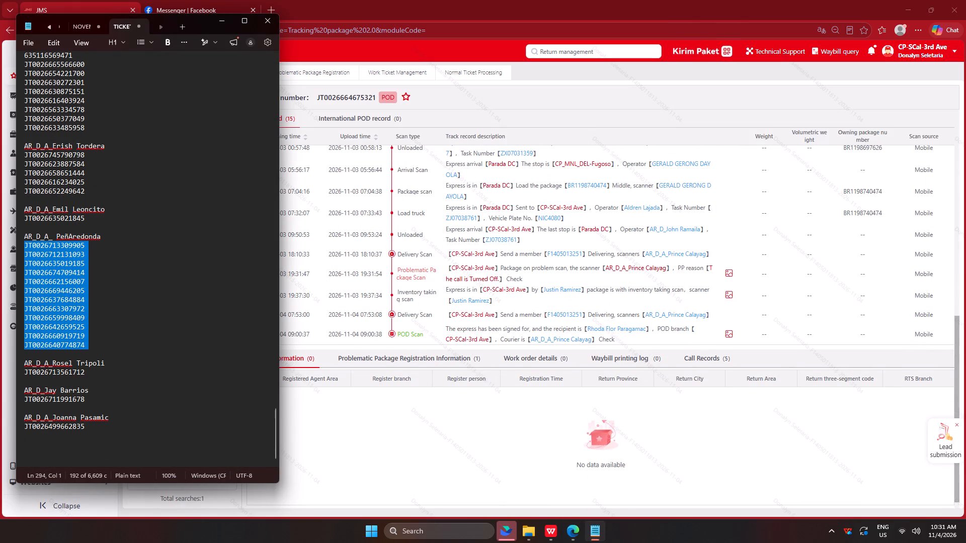
key("ctrl+c")
left_click_drag(486, 298, 484, 292)
left_click(223, 108)
left_click(169, 255)
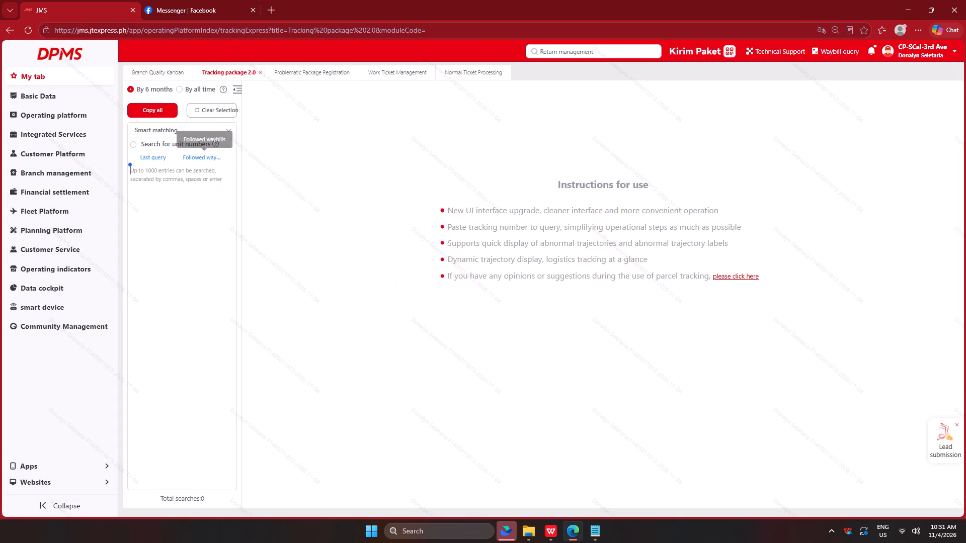
key("ctrl+v")
Review the POD records of the twelve tracked waybills one by one, removing each from the search list.
scroll(380, 254, "down", 8)
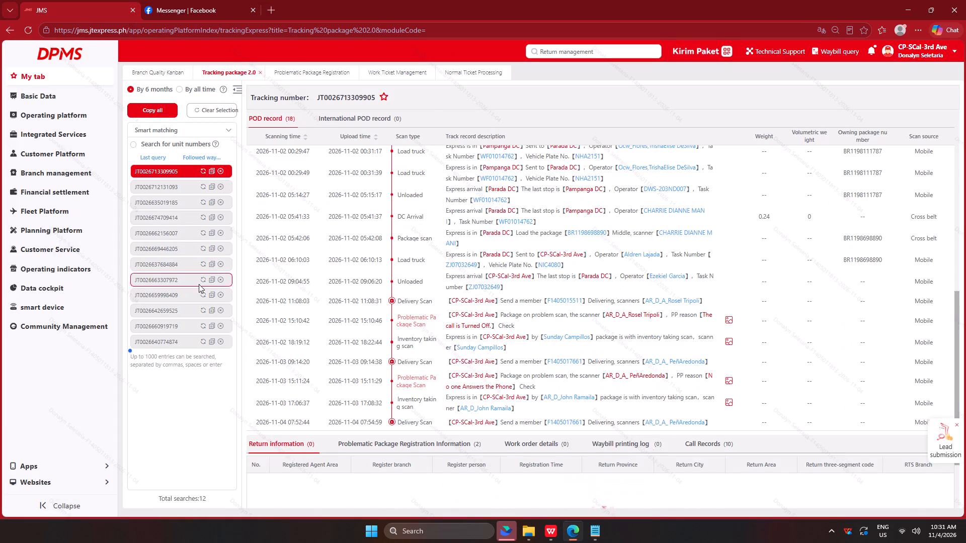
scroll(456, 230, "down", 6)
left_click(220, 171)
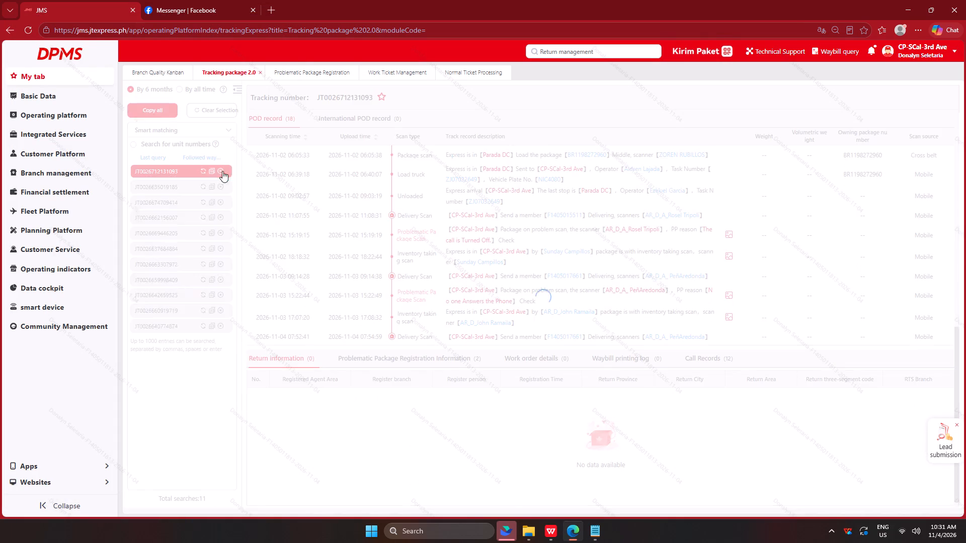
left_click(222, 171)
left_click(220, 170)
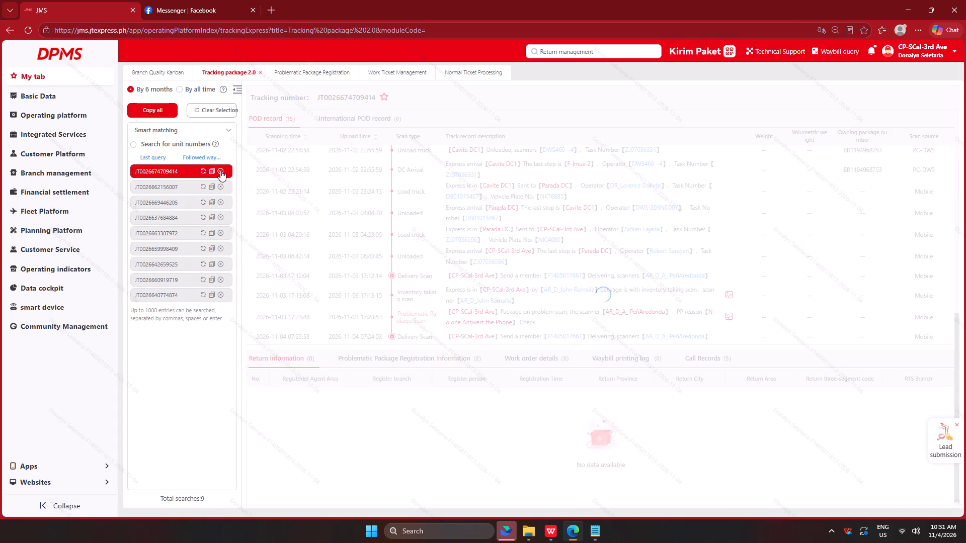
left_click(220, 170)
left_click(220, 170)
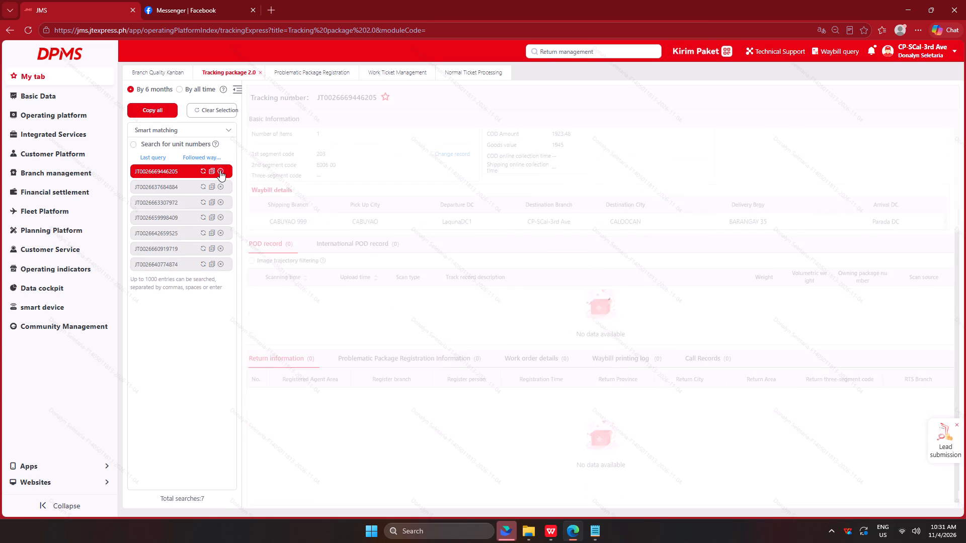
left_click(220, 170)
left_click(218, 171)
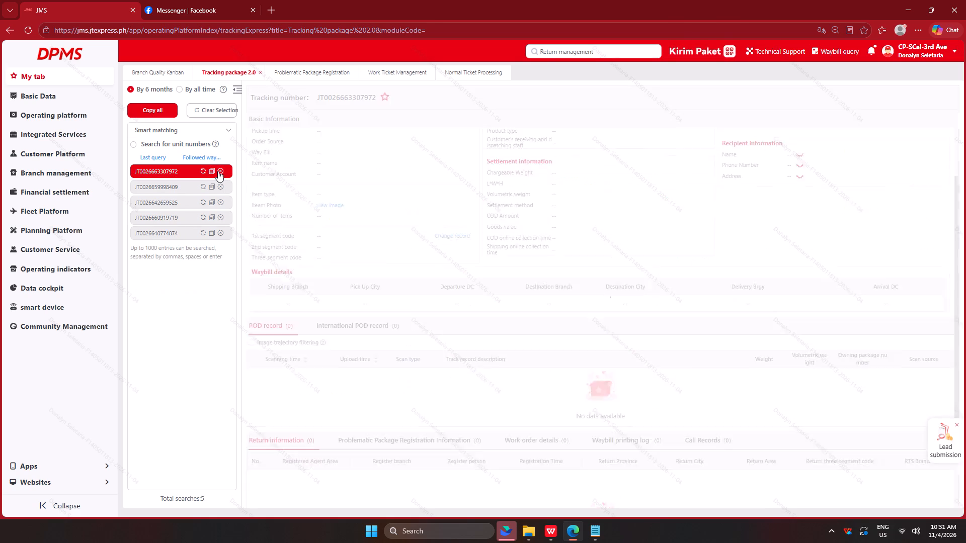
scroll(584, 205, "down", 7)
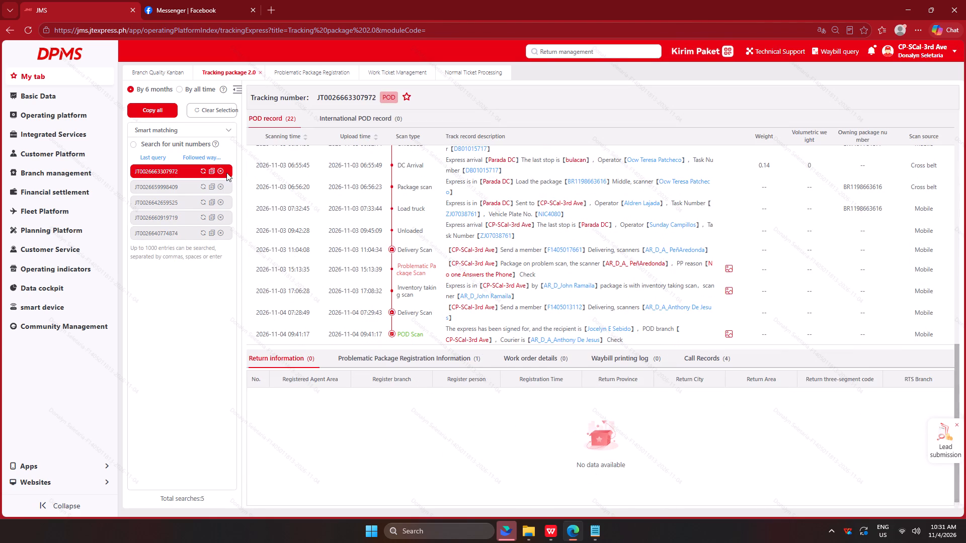
left_click(220, 170)
left_click(219, 170)
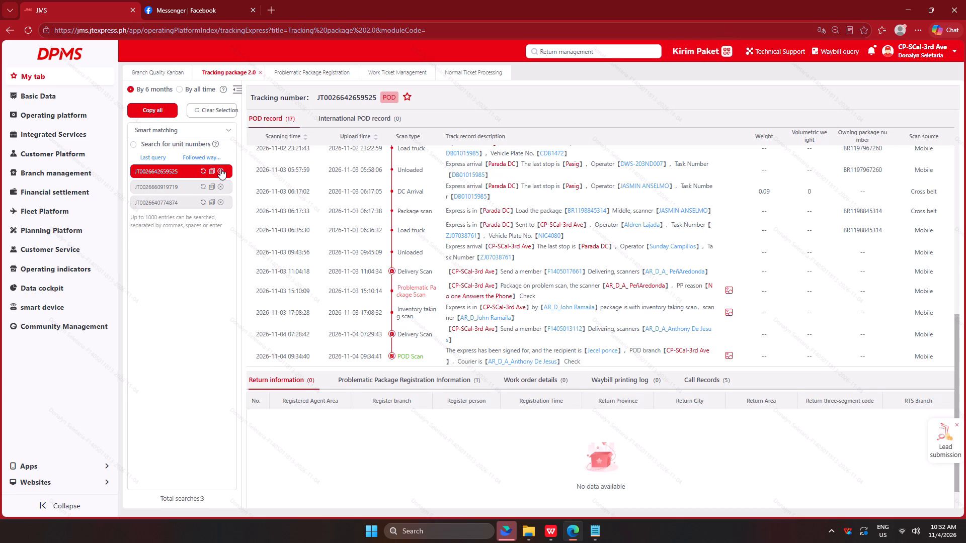
left_click(221, 168)
left_click(221, 168)
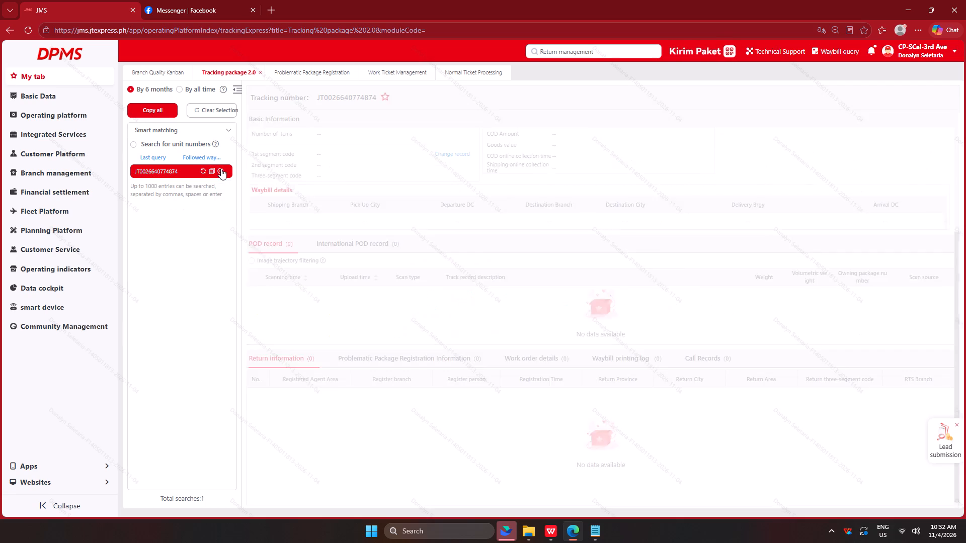
left_click(221, 168)
Delete the twelve selected waybills, their courier heading and the leftover blank line from the Notepad ticket list.
left_click(591, 529)
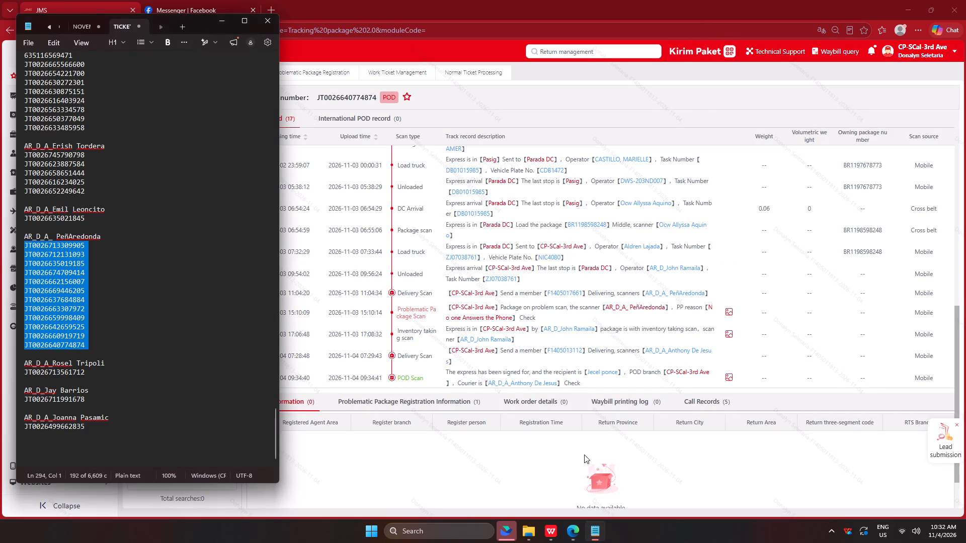
key("Delete")
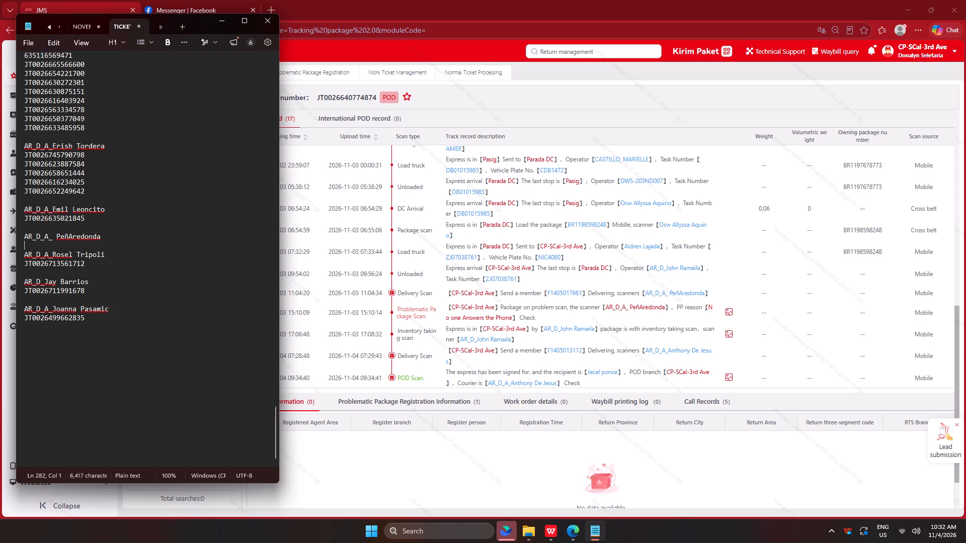
triple_click(66, 233)
key("Delete")
key("Delete")
double_click(49, 217)
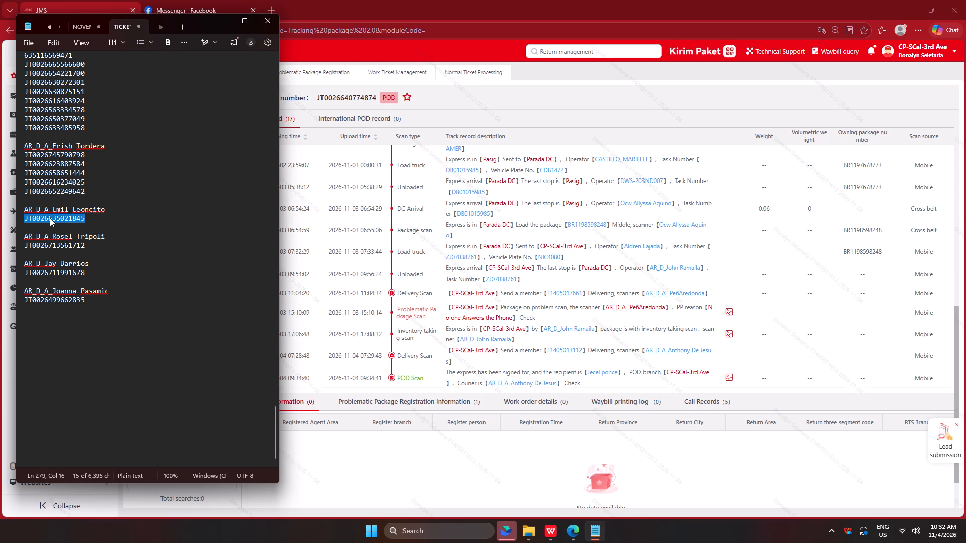
key("ctrl+c")
left_click_drag(481, 330, 472, 318)
left_click(156, 230)
key("ctrl+v")
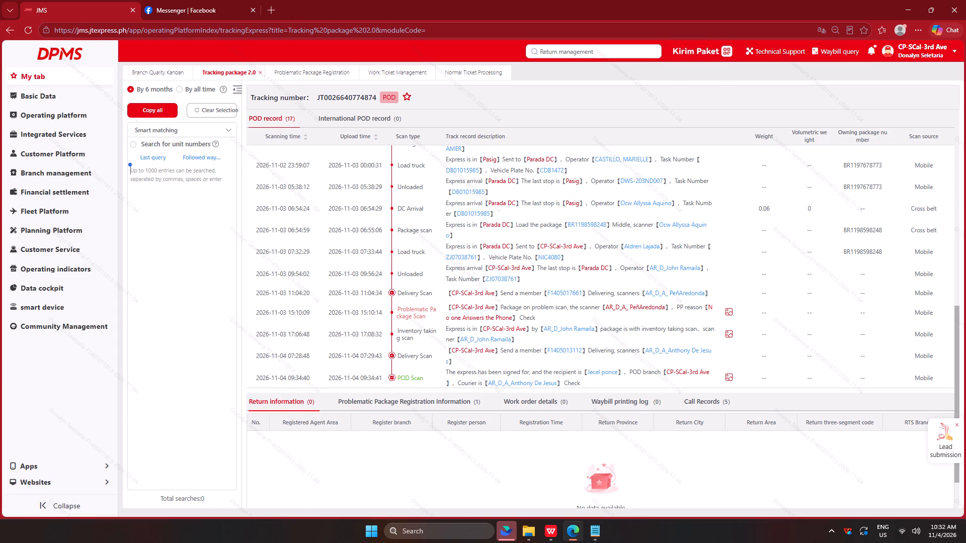
scroll(383, 276, "down", 6)
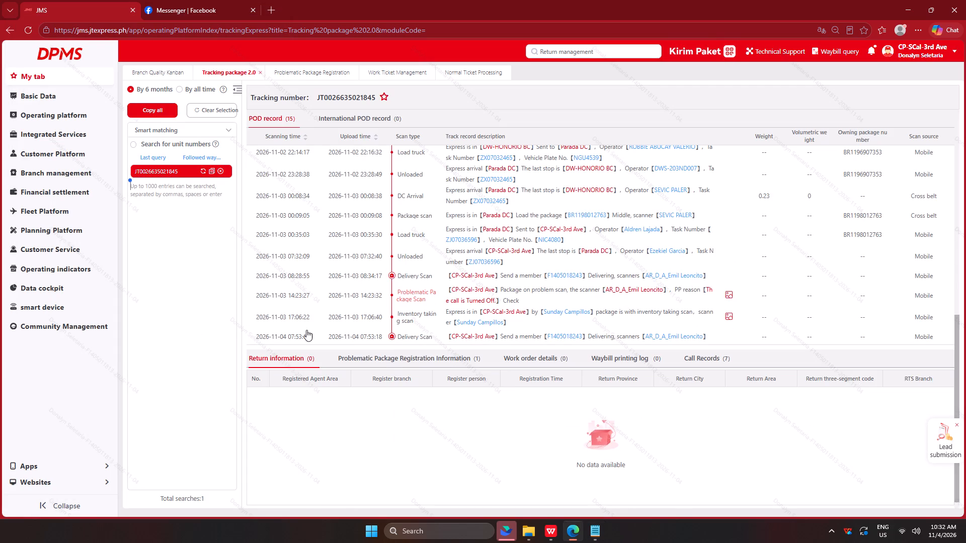
left_click(591, 525)
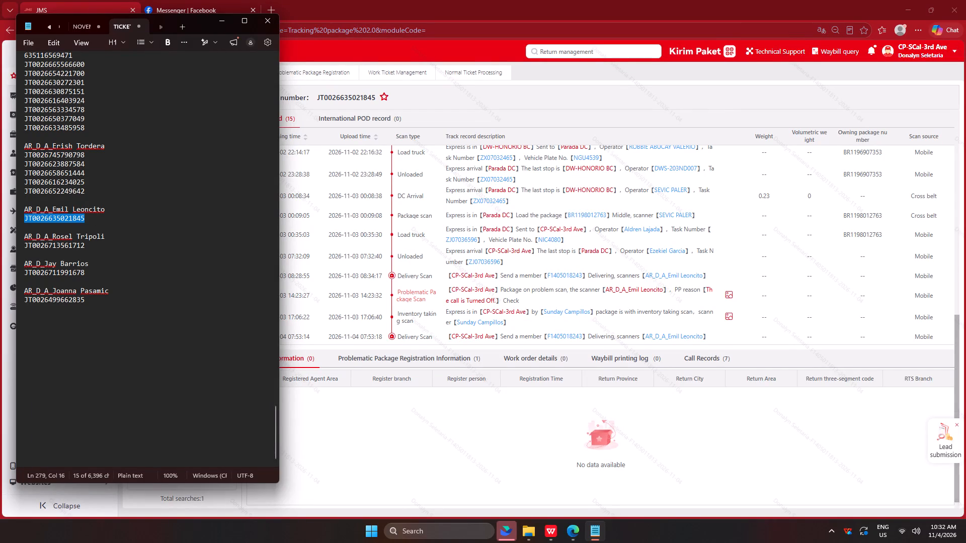
key("Delete")
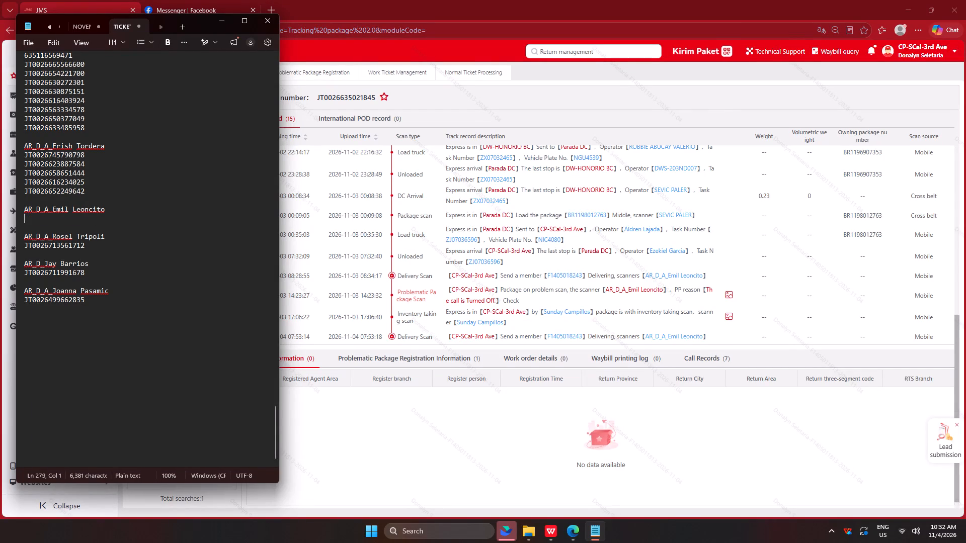
triple_click(65, 206)
key("Delete")
key("Delete")
key("Delete")
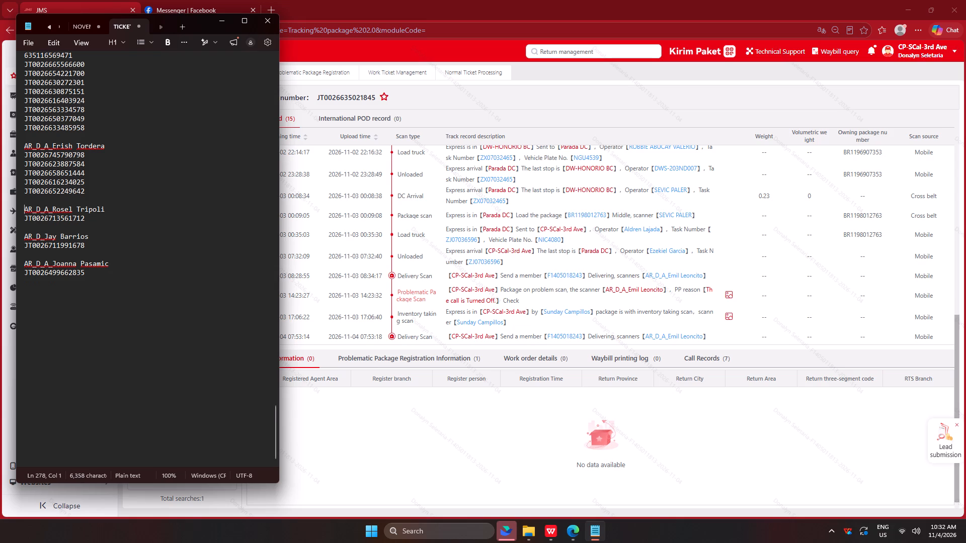
left_click_drag(19, 154, 30, 194)
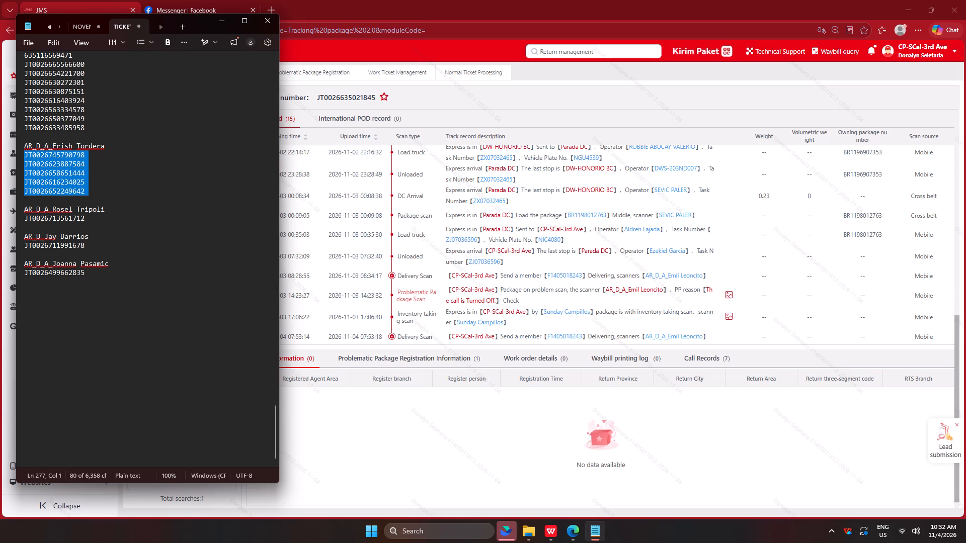
key("ctrl+c")
left_click(470, 254)
left_click(213, 110)
left_click(163, 222)
key("ctrl+v")
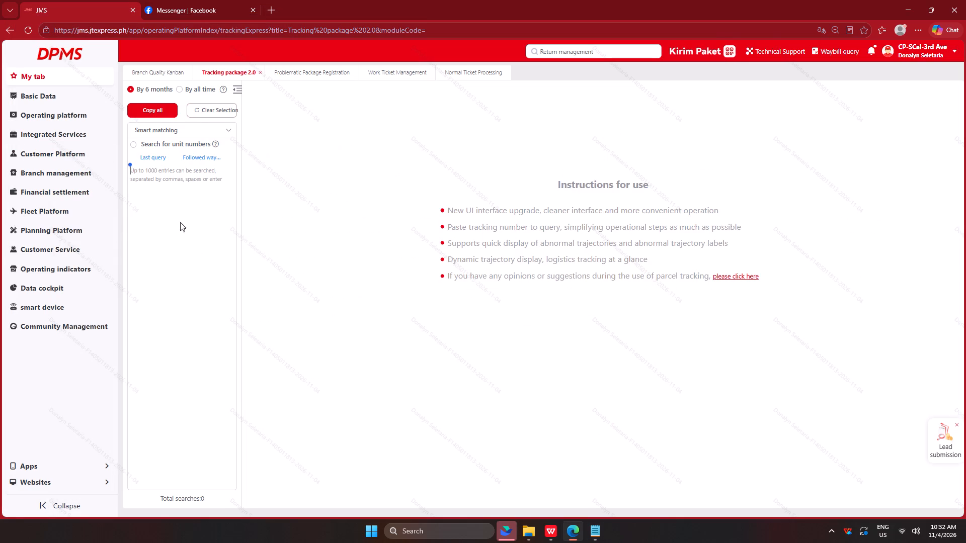
Review the POD records of the five tracked waybills one by one, removing each from the search list.
scroll(647, 279, "down", 6)
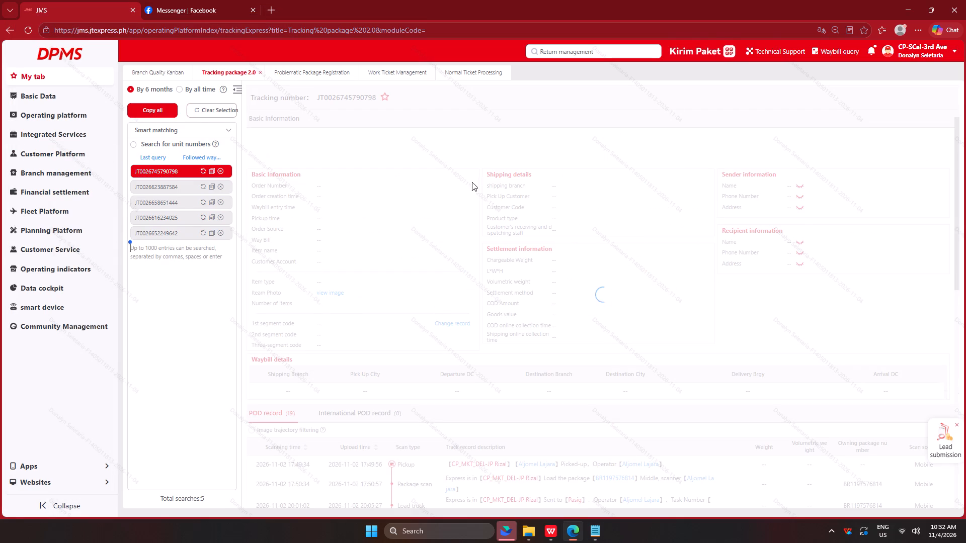
scroll(421, 239, "down", 7)
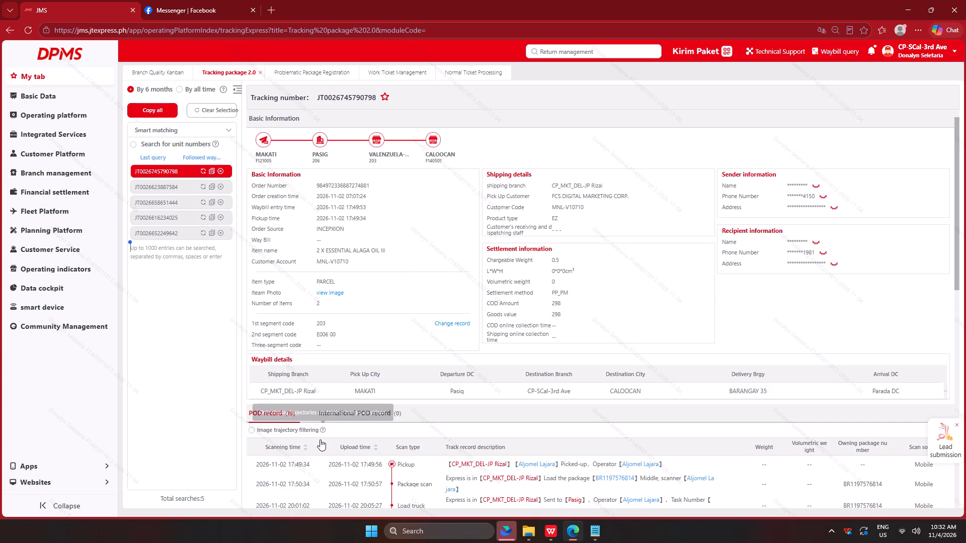
scroll(596, 284, "down", 8)
scroll(381, 376, "down", 6)
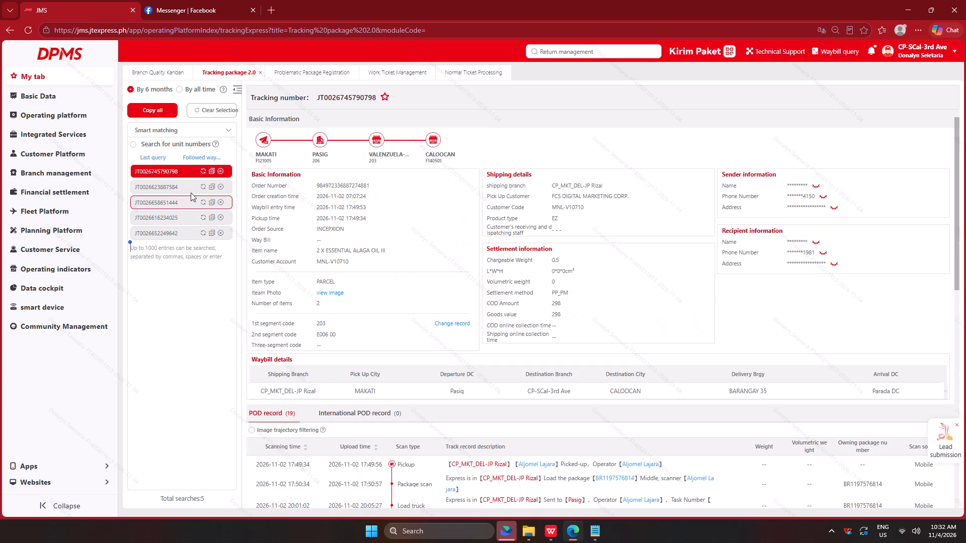
scroll(513, 159, "down", 13)
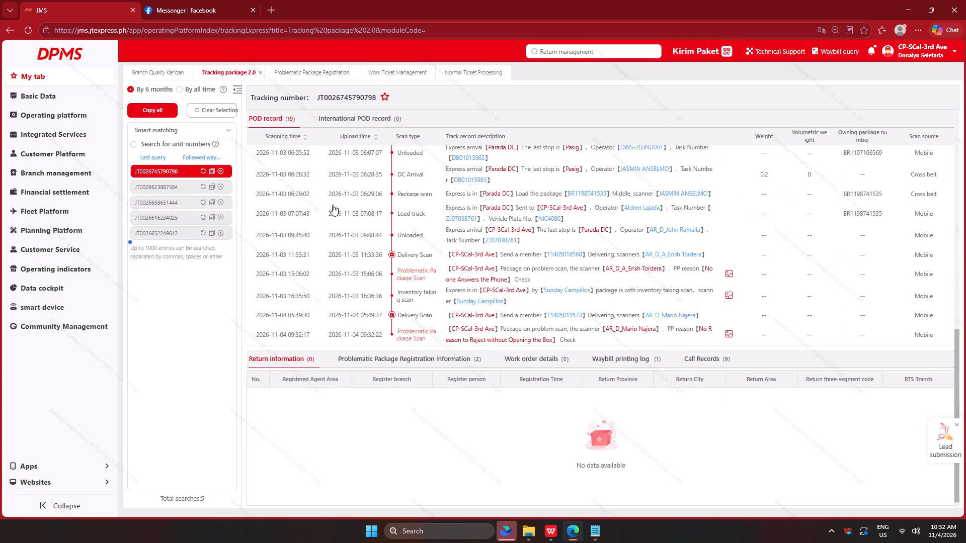
left_click(218, 169)
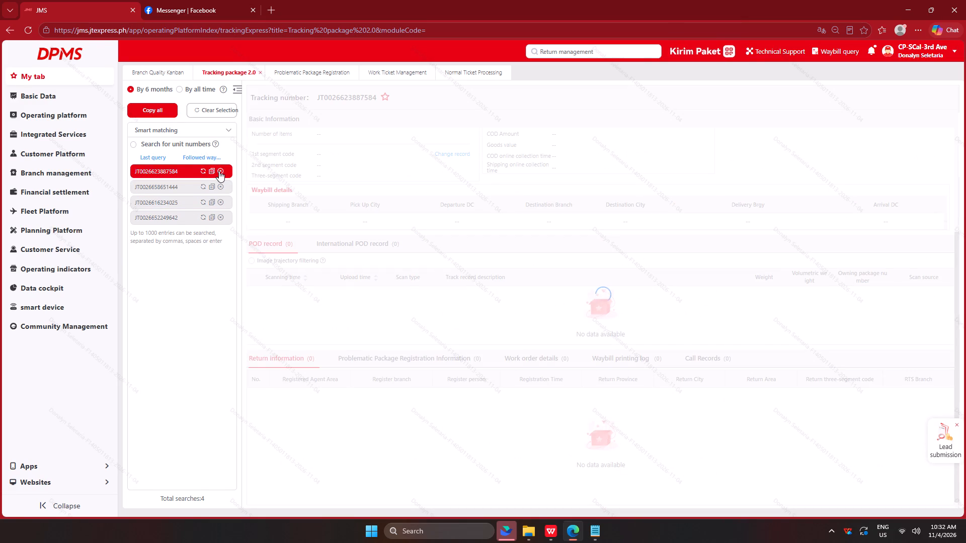
scroll(590, 221, "down", 5)
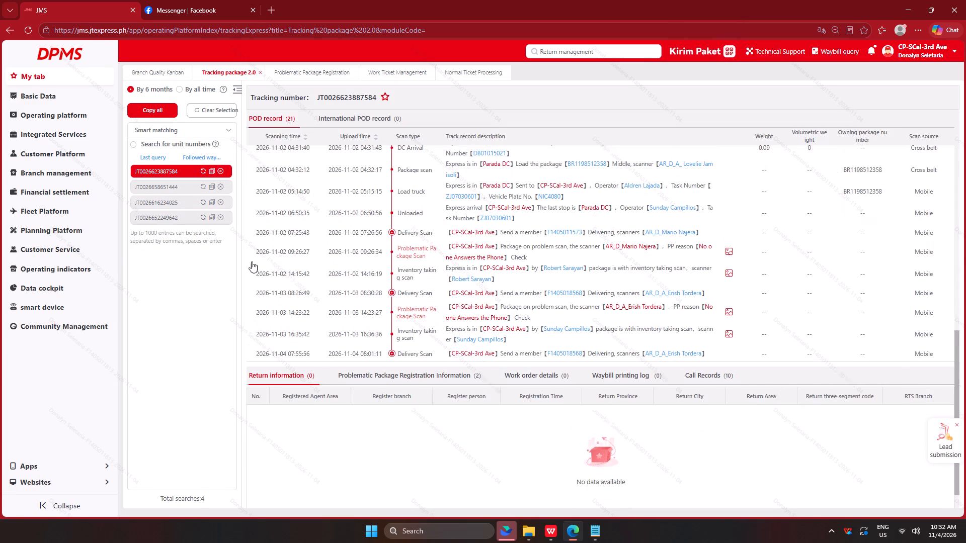
left_click(216, 170)
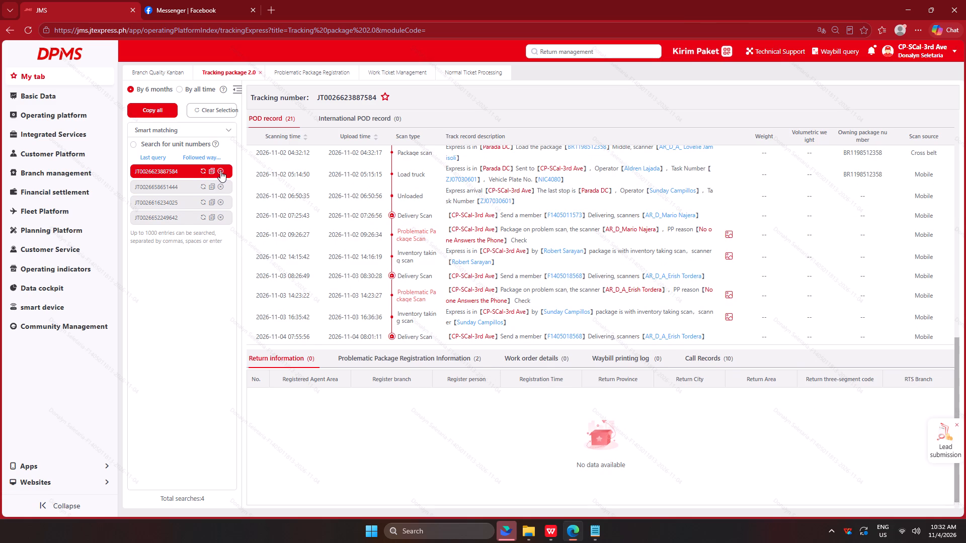
left_click(220, 171)
left_click(219, 171)
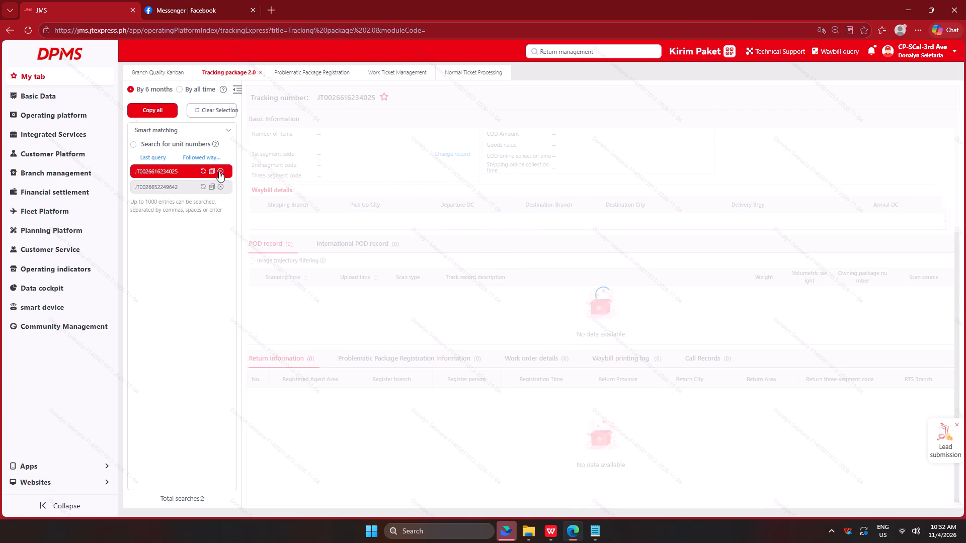
left_click(218, 171)
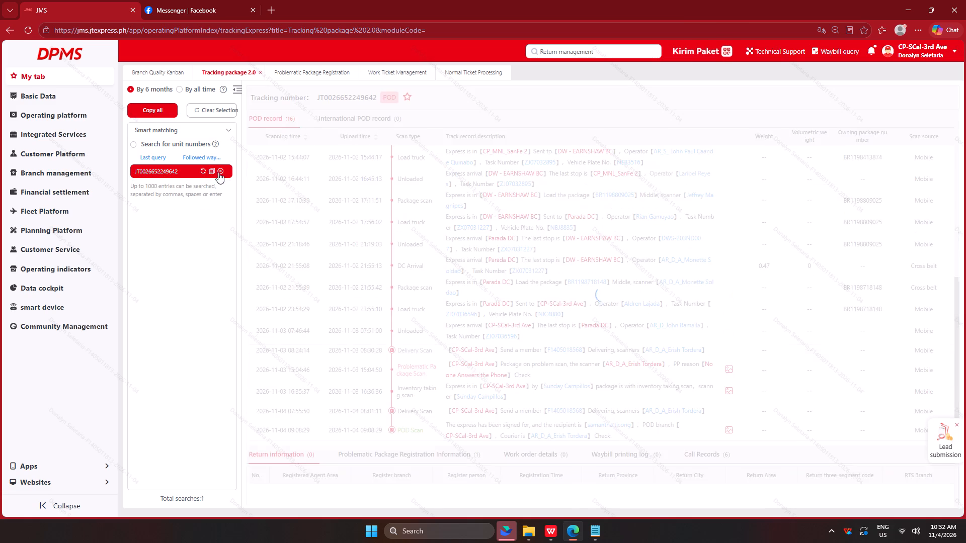
left_click(215, 170)
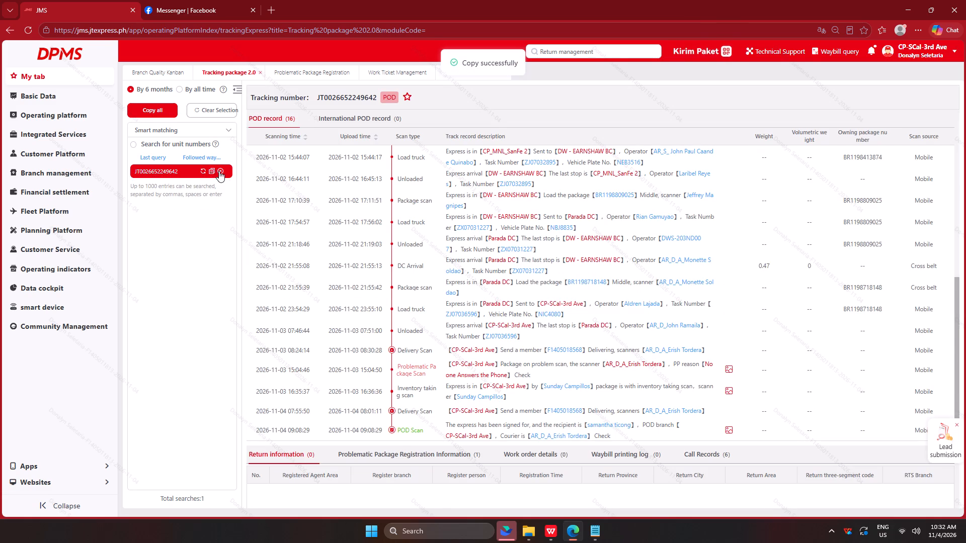
left_click(219, 171)
Delete the five selected waybills, their courier heading and the leftover blank line from the Notepad ticket list.
left_click(592, 531)
key("Delete")
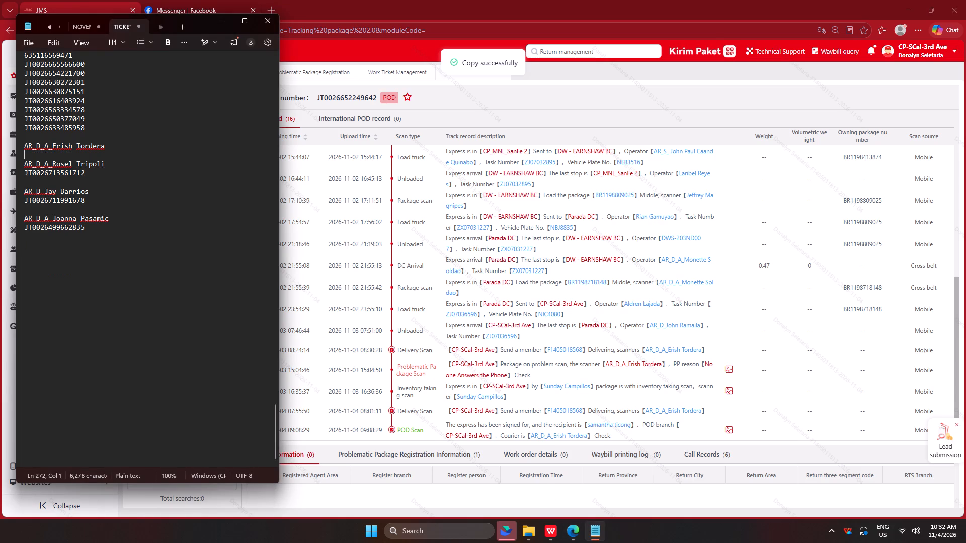
triple_click(75, 148)
key("Delete")
key("Delete")
scroll(75, 216, "up", 5)
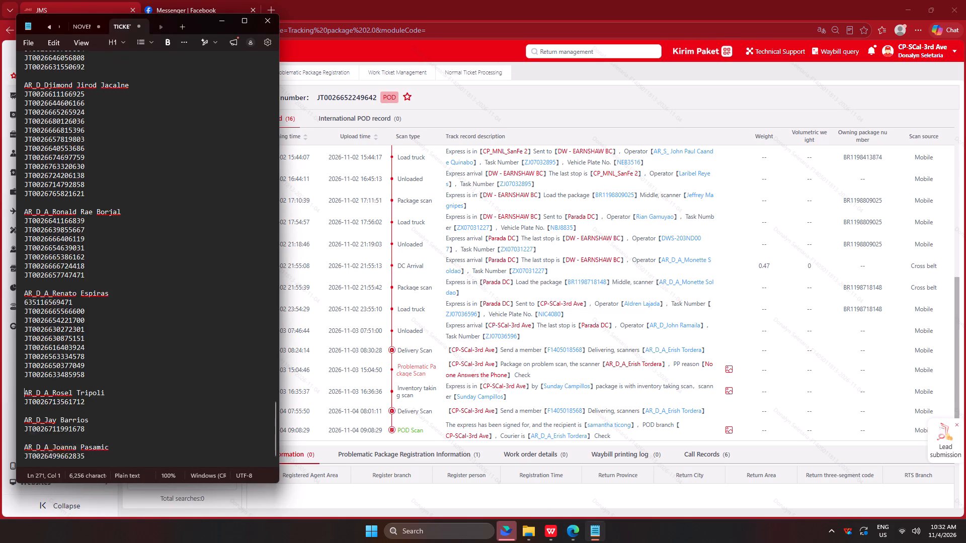
scroll(44, 345, "down", 6)
left_click_drag(21, 273, 25, 274)
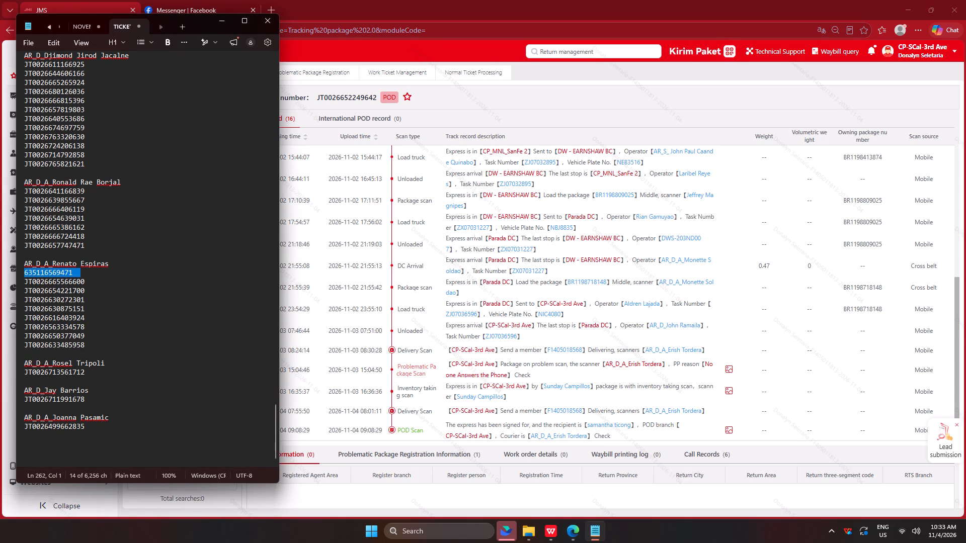
left_click_drag(25, 274, 33, 344)
key("ctrl+c")
left_click(495, 326)
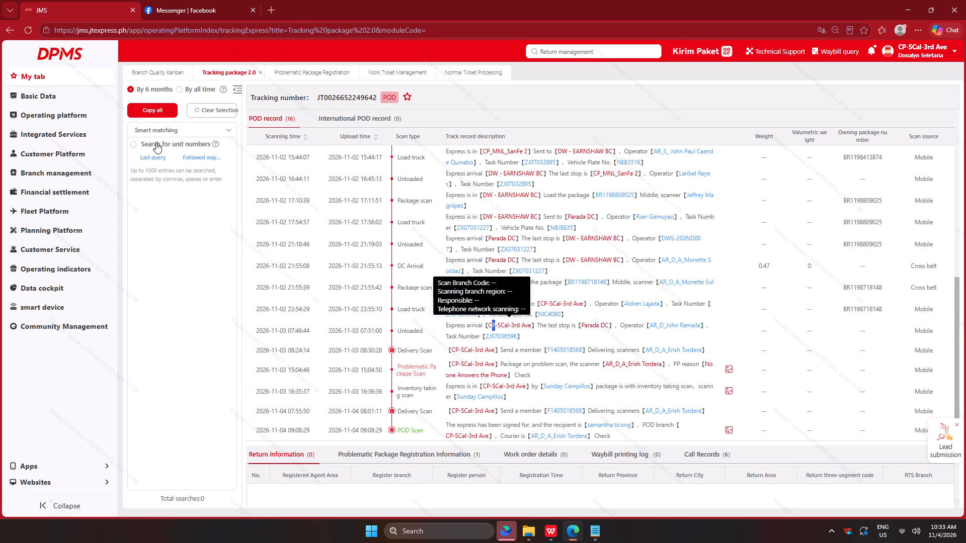
left_click(173, 218)
key("ctrl+v")
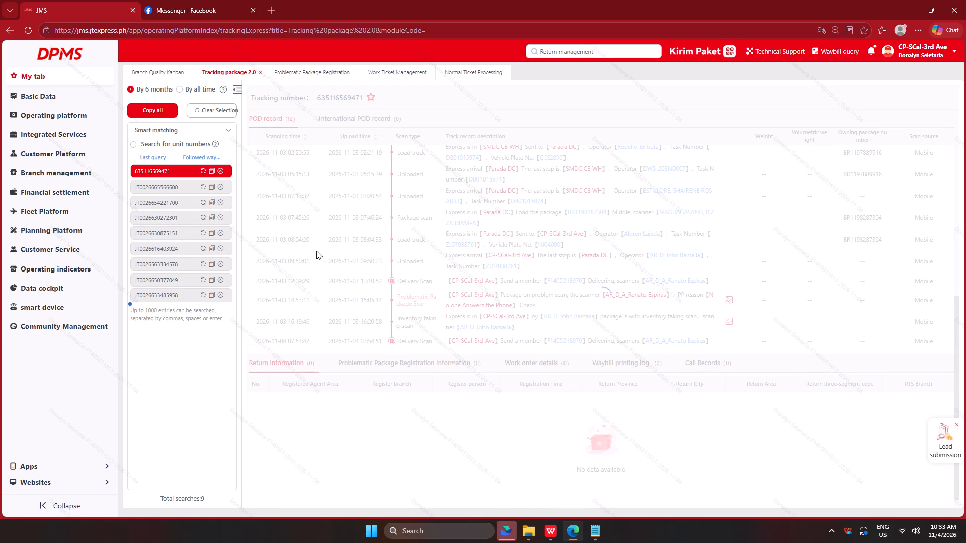
Review the POD records of the nine tracked waybills one by one, removing each from the search list.
scroll(440, 228, "down", 6)
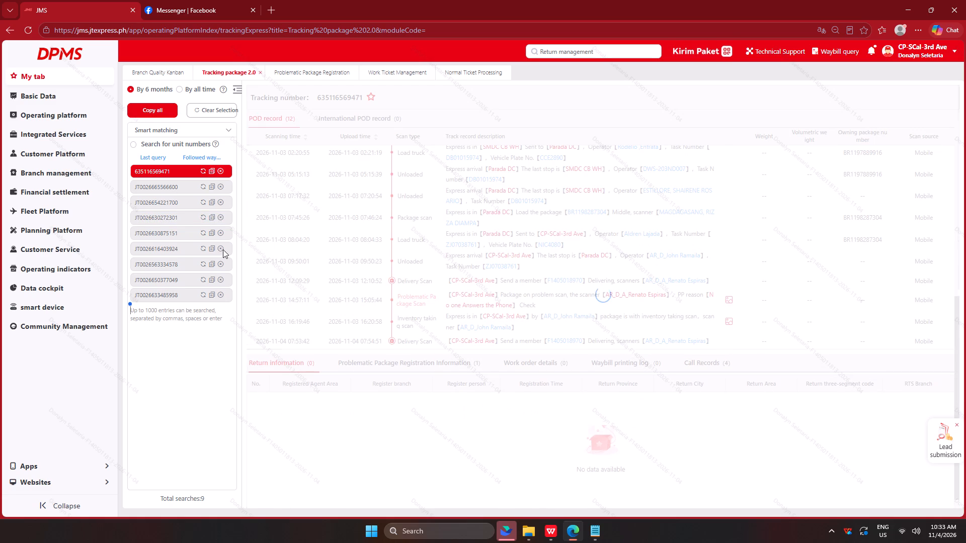
left_click(217, 171)
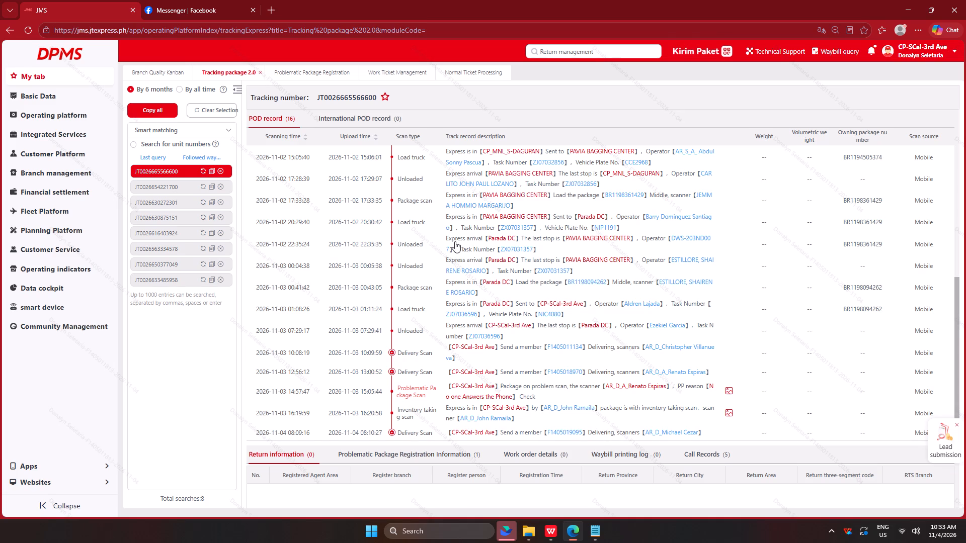
scroll(284, 247, "down", 5)
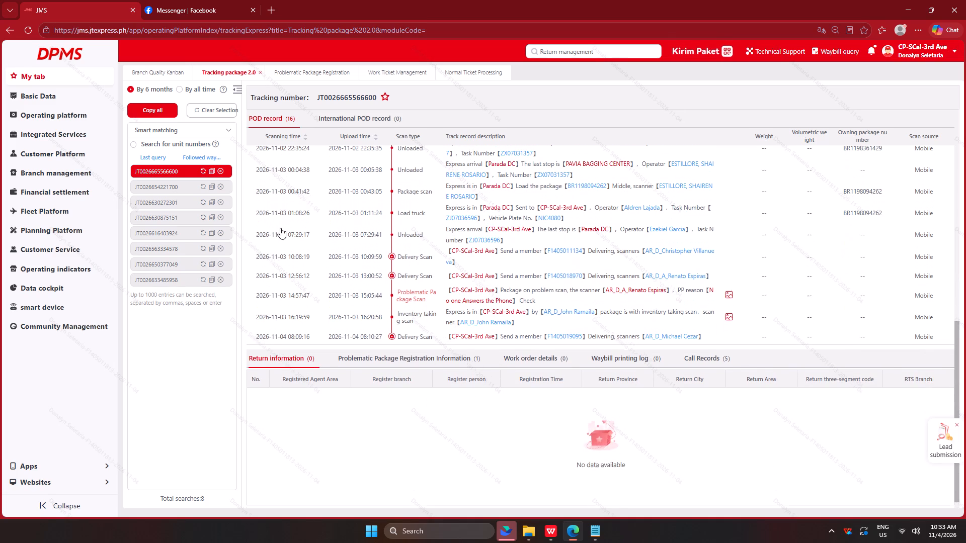
left_click(220, 168)
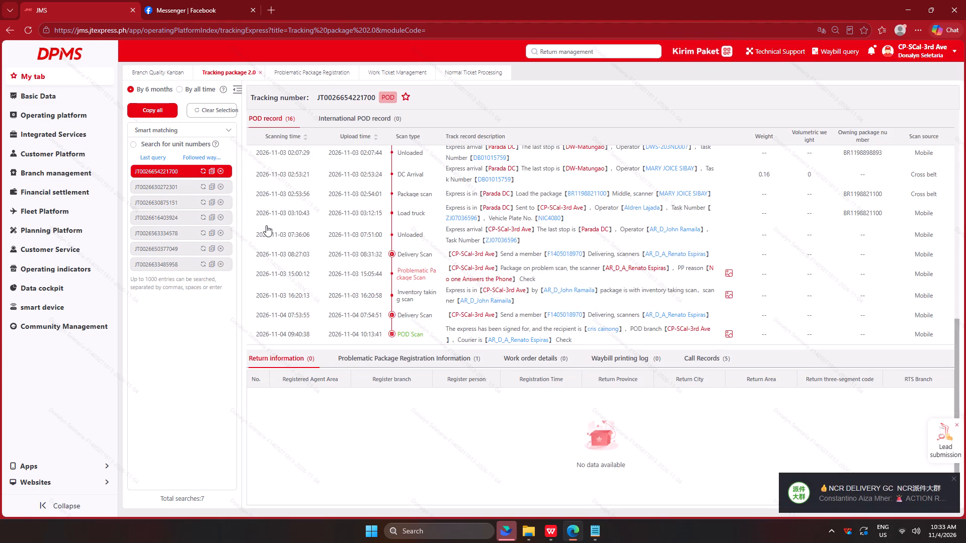
left_click(220, 171)
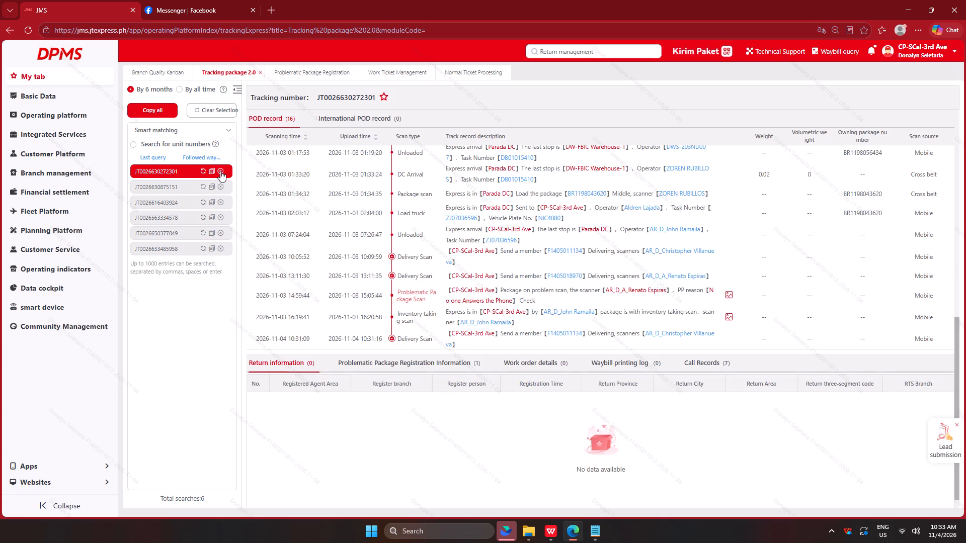
left_click(222, 172)
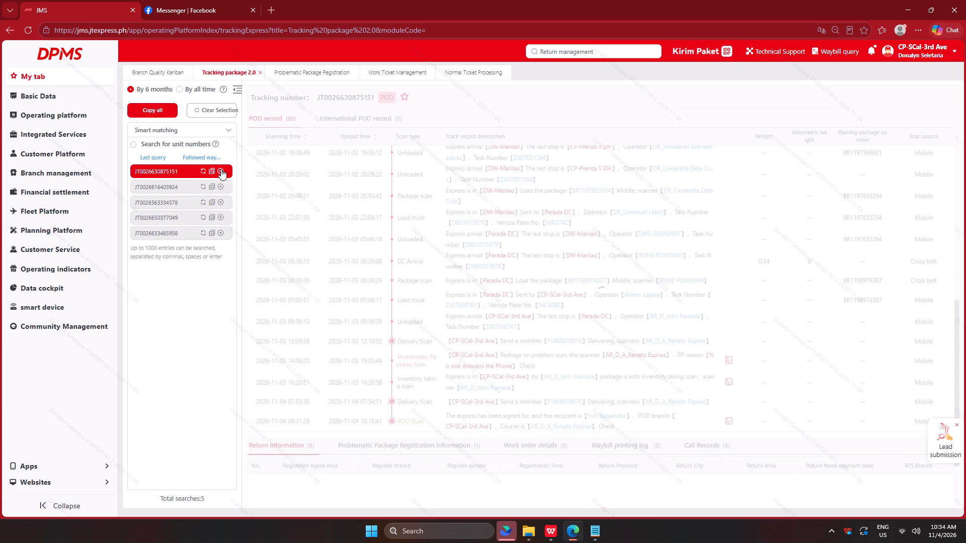
left_click(221, 169)
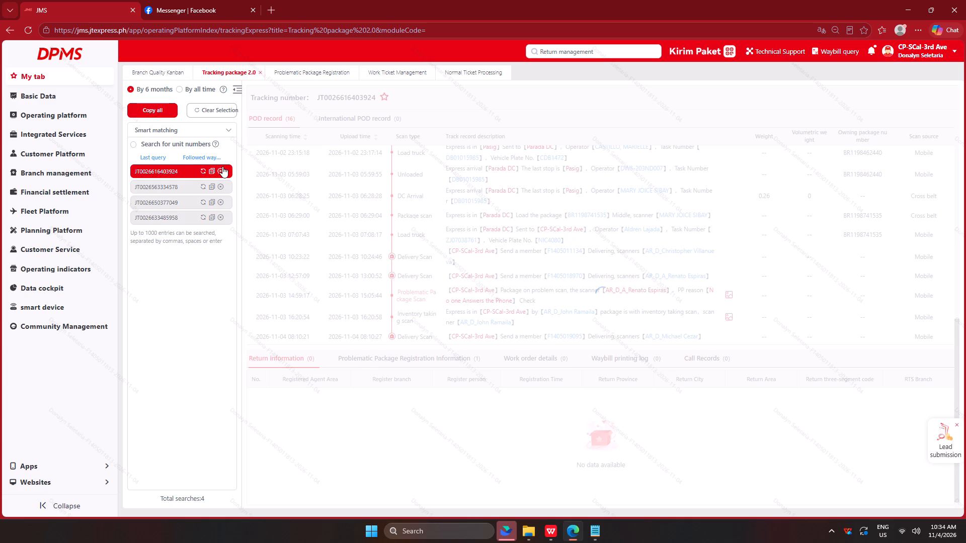
left_click(222, 166)
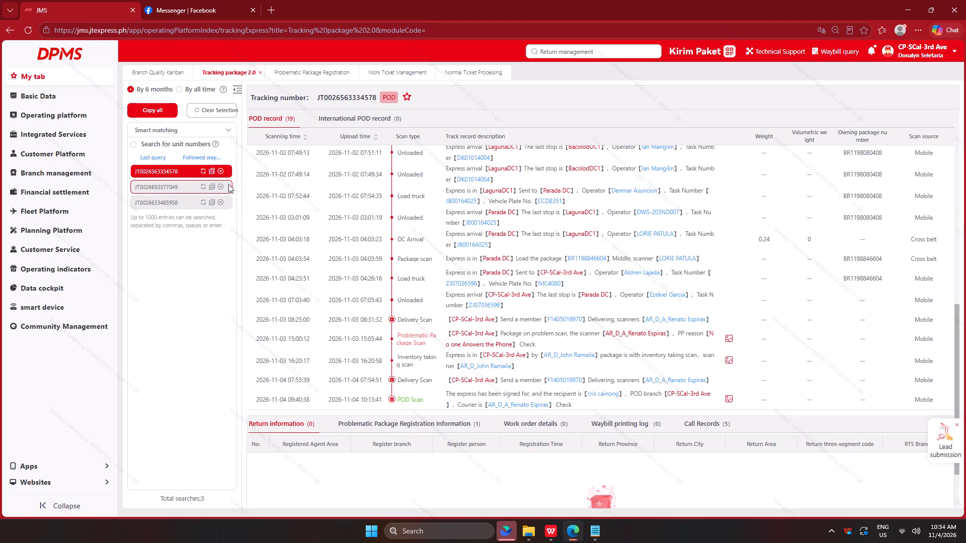
left_click(222, 172)
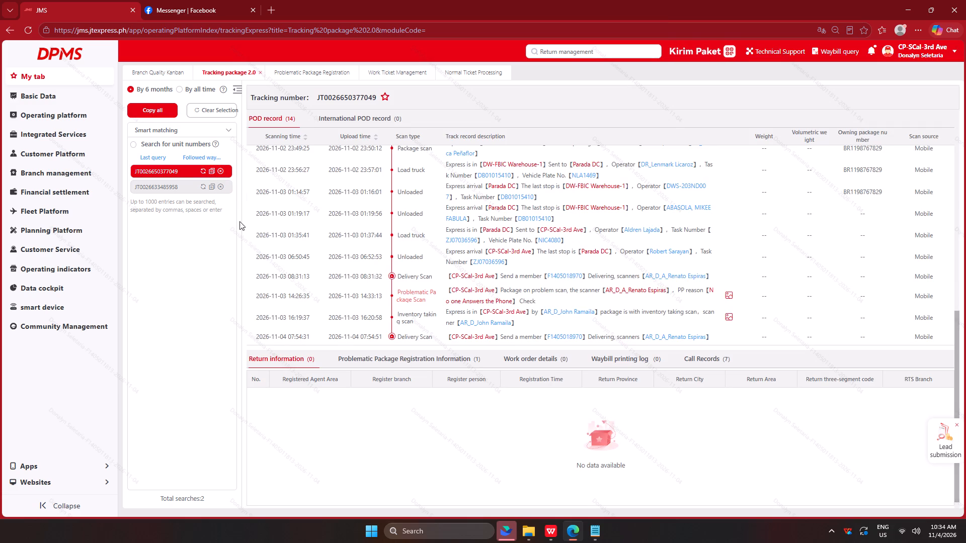
left_click(217, 169)
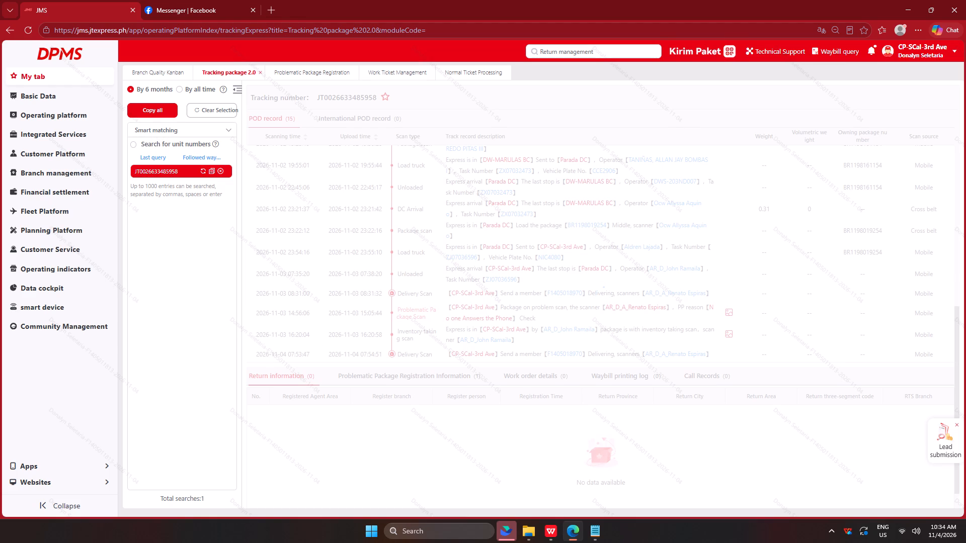
left_click(218, 170)
Delete the nine selected waybills, their courier heading and the leftover blank line from the Notepad ticket list.
left_click(595, 533)
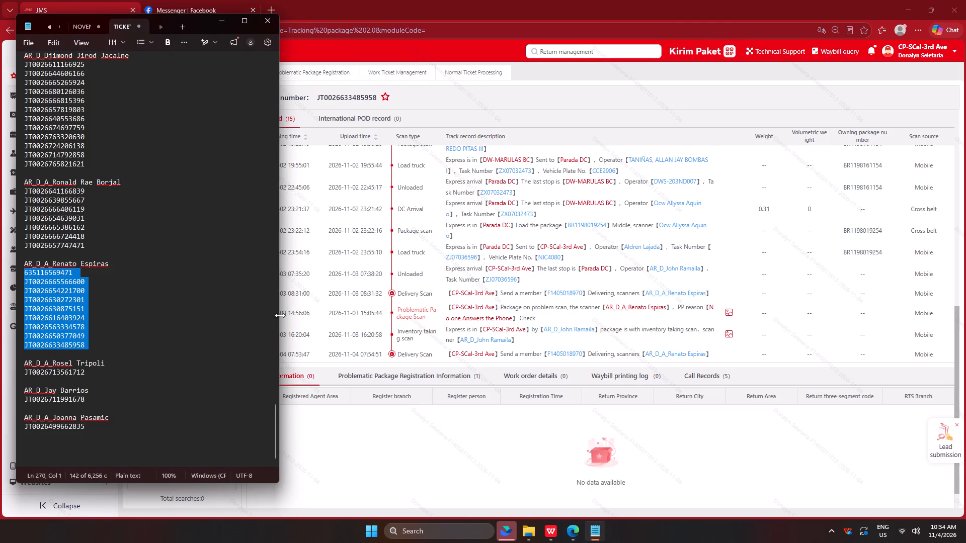
key("Delete")
triple_click(57, 262)
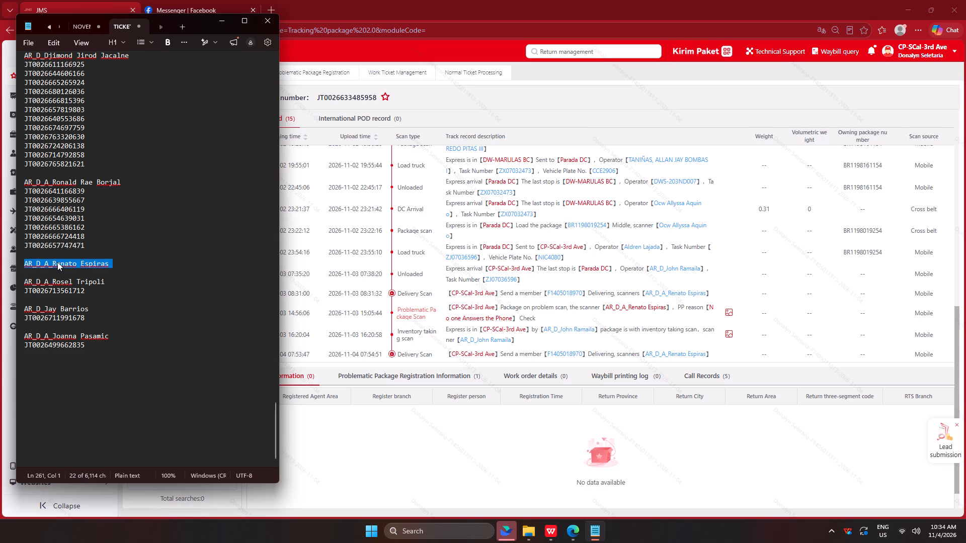
key("Delete")
key("Delete")
left_click_drag(21, 193, 49, 243)
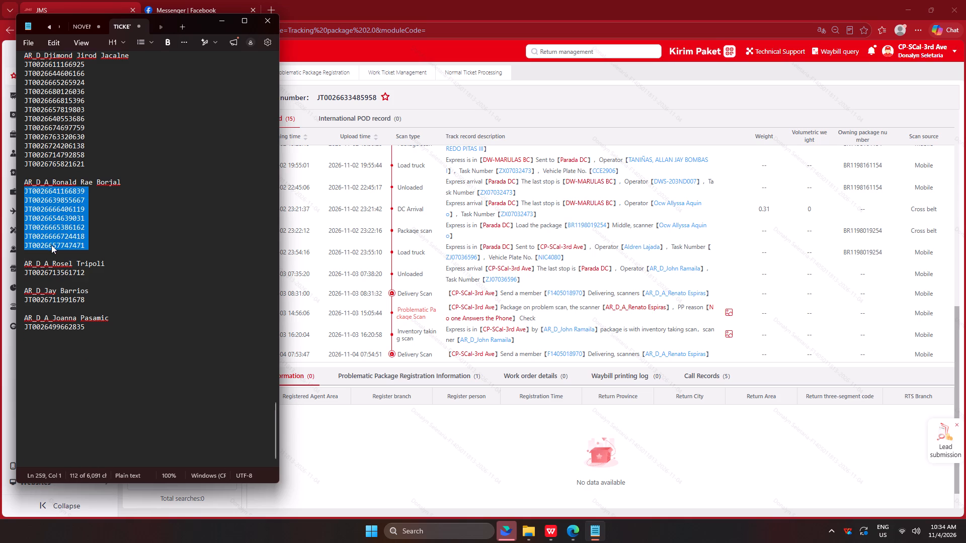
key("ctrl+c")
left_click(450, 308)
left_click_drag(201, 216, 204, 223)
key("ctrl+v")
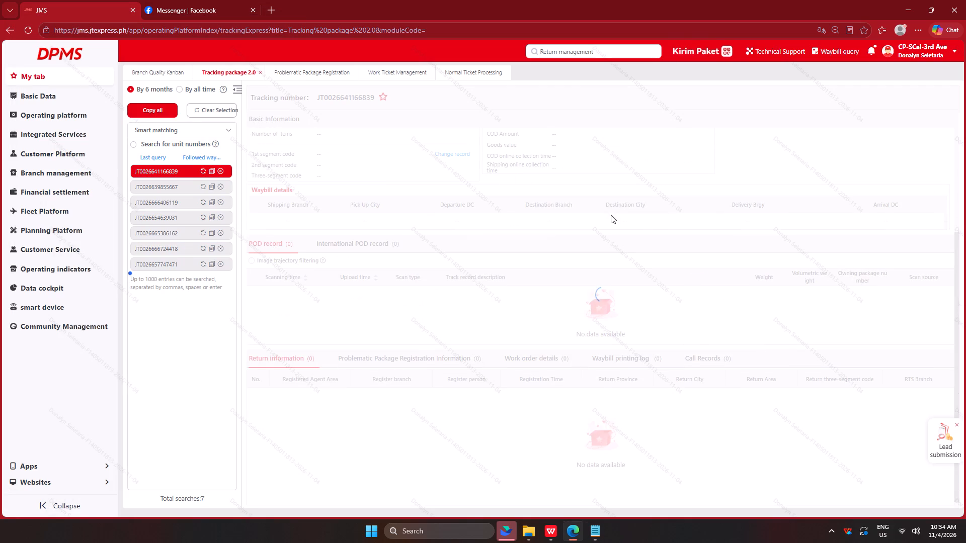
scroll(451, 192, "down", 6)
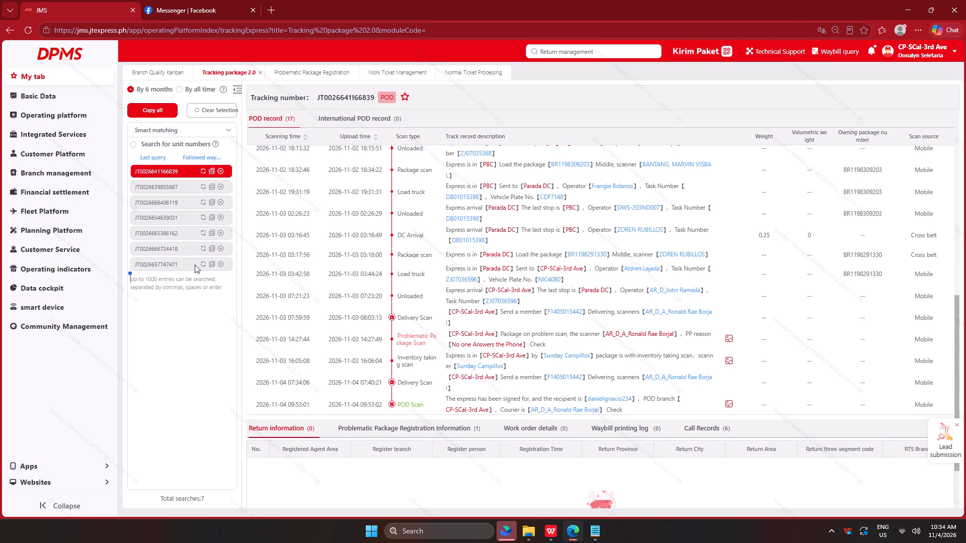
left_click(221, 169)
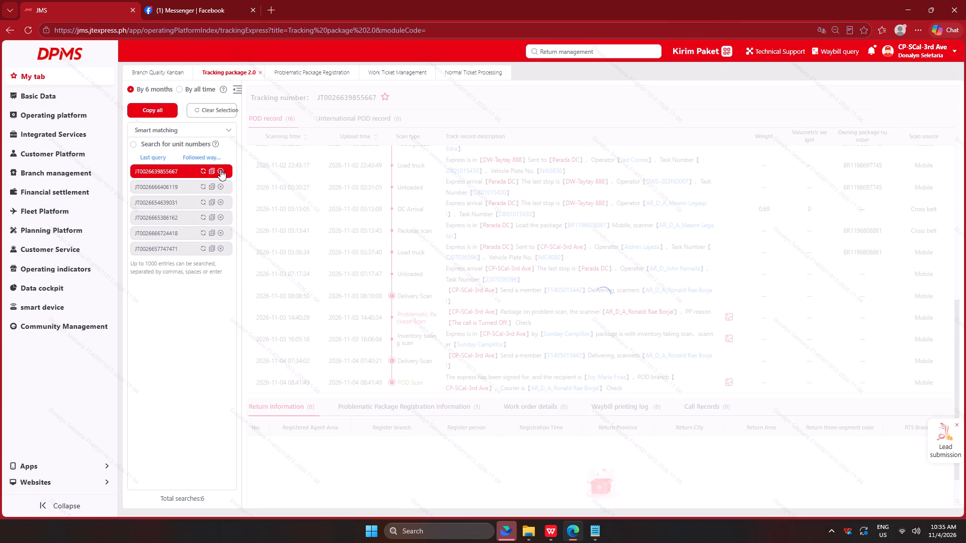
left_click(220, 169)
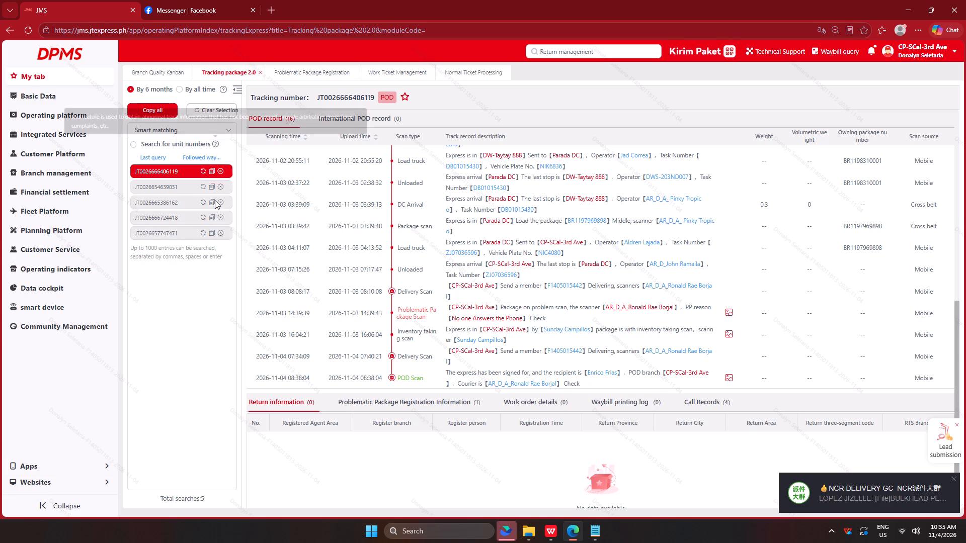
left_click(220, 171)
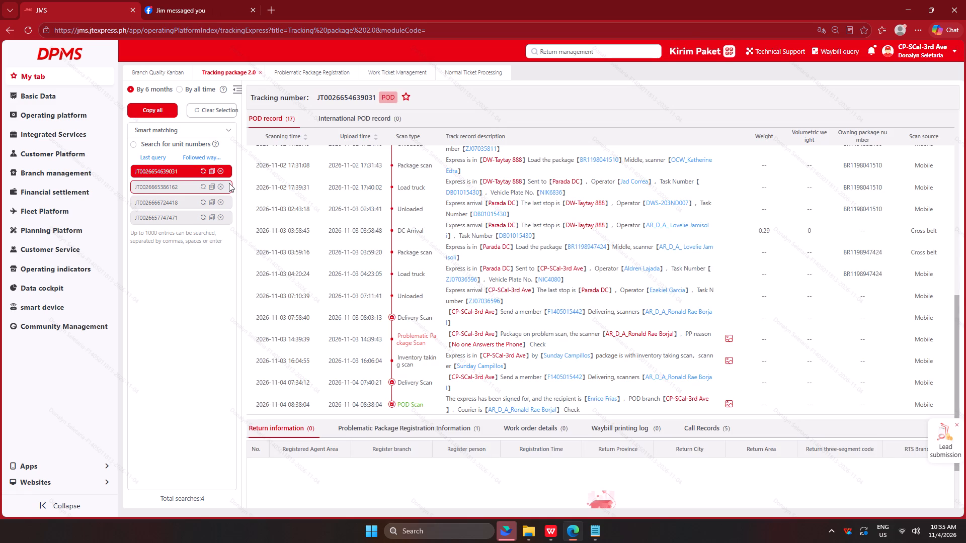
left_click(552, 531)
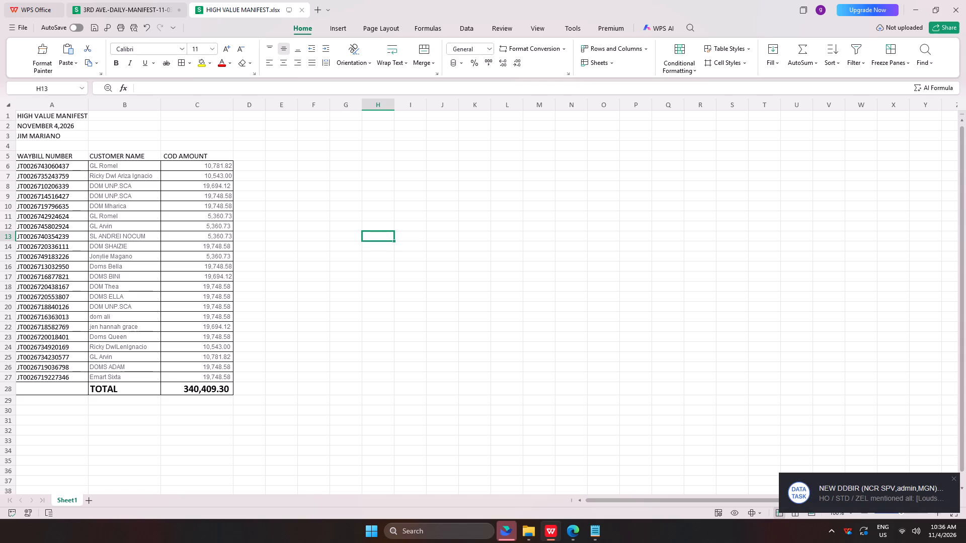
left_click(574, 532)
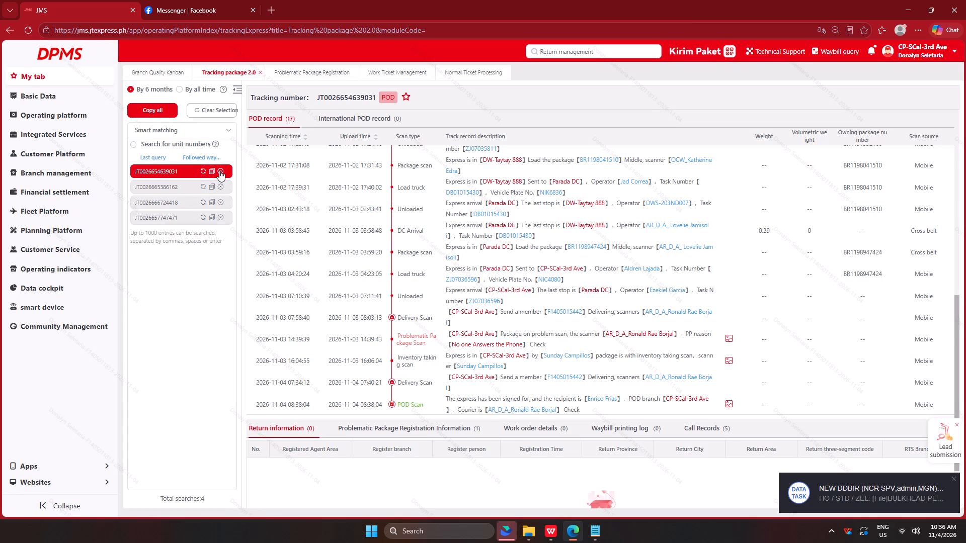
left_click(219, 170)
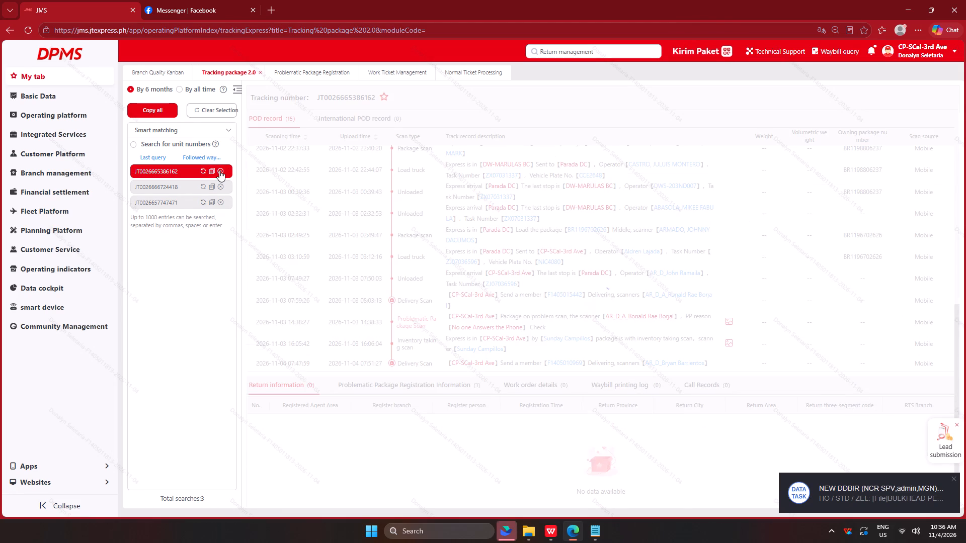
left_click(219, 170)
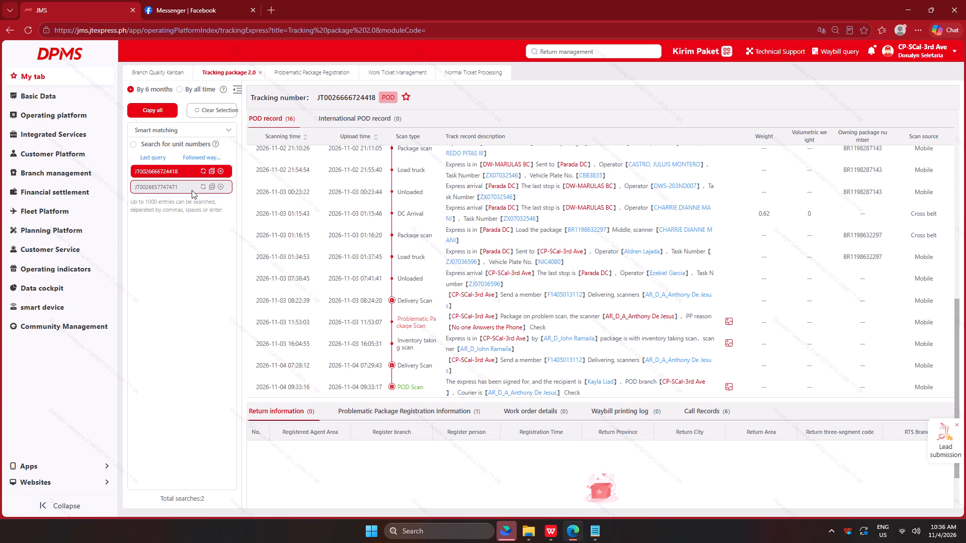
left_click(219, 170)
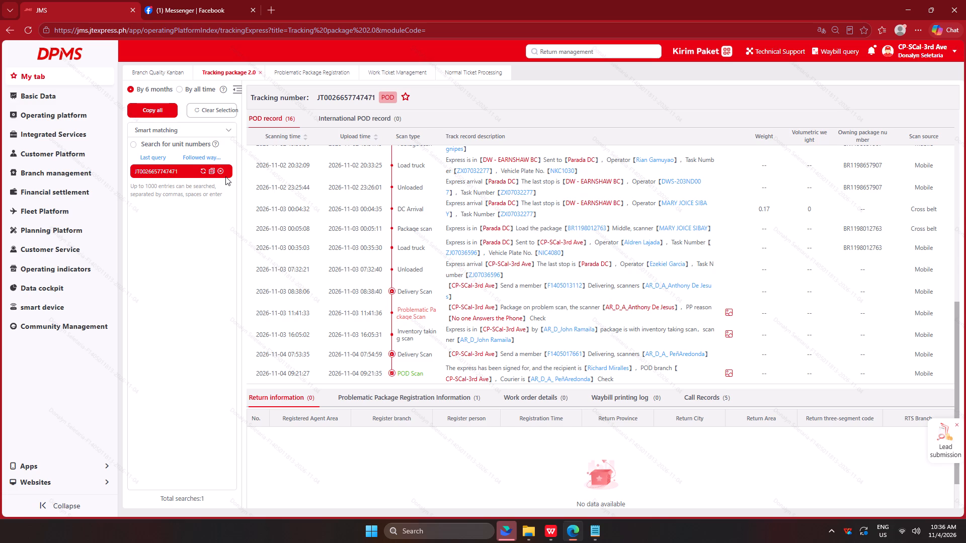
left_click(223, 172)
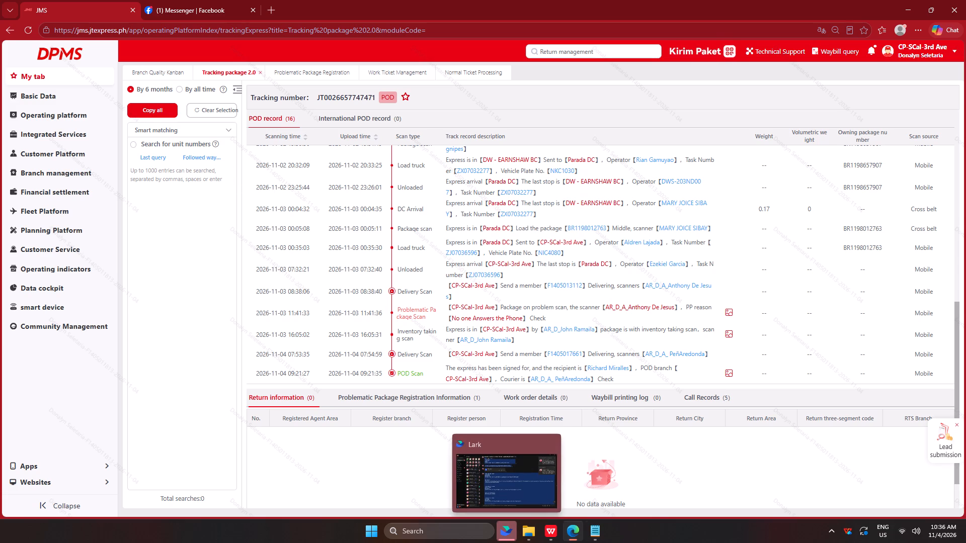
Delete the seven selected waybills, their courier heading and the leftover blank line from the Notepad ticket list.
left_click(593, 529)
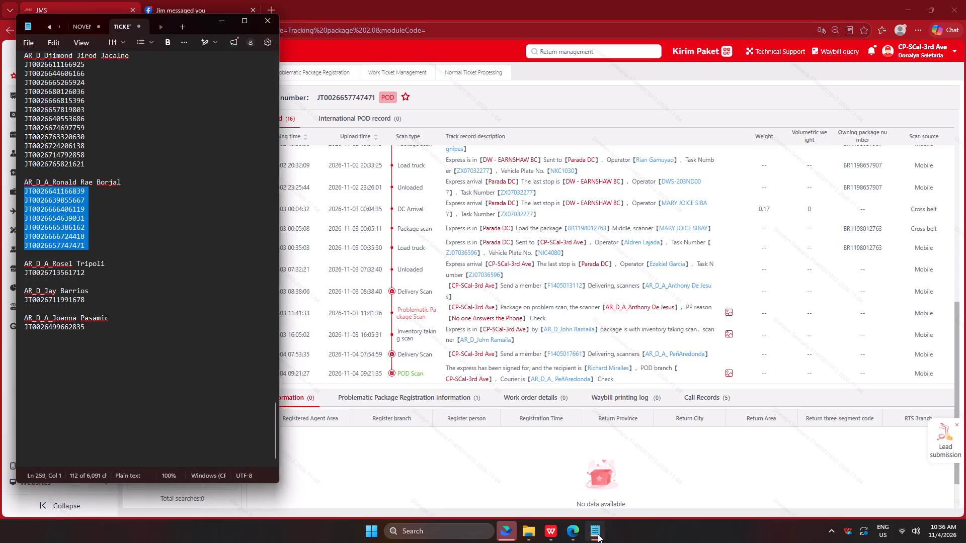
key("Delete")
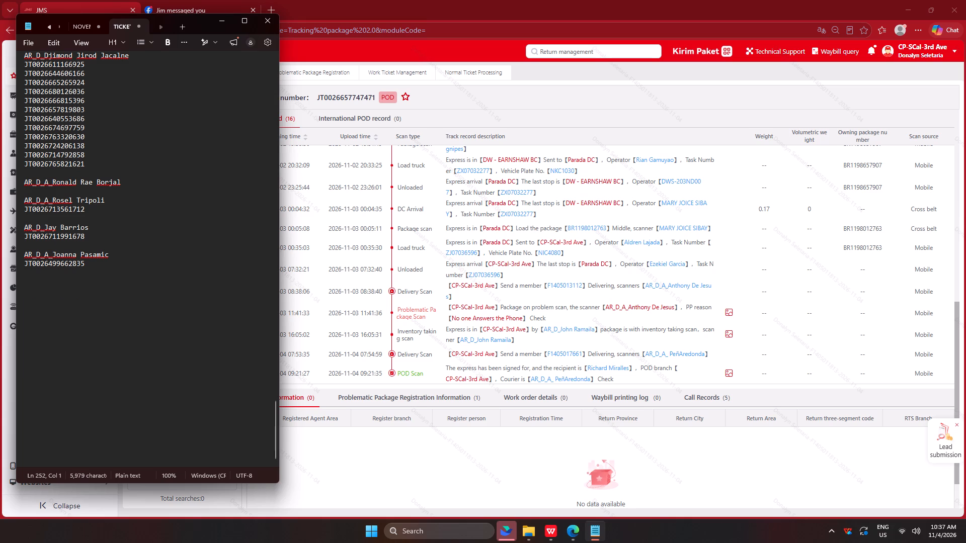
triple_click(42, 181)
key("Delete")
key("Delete")
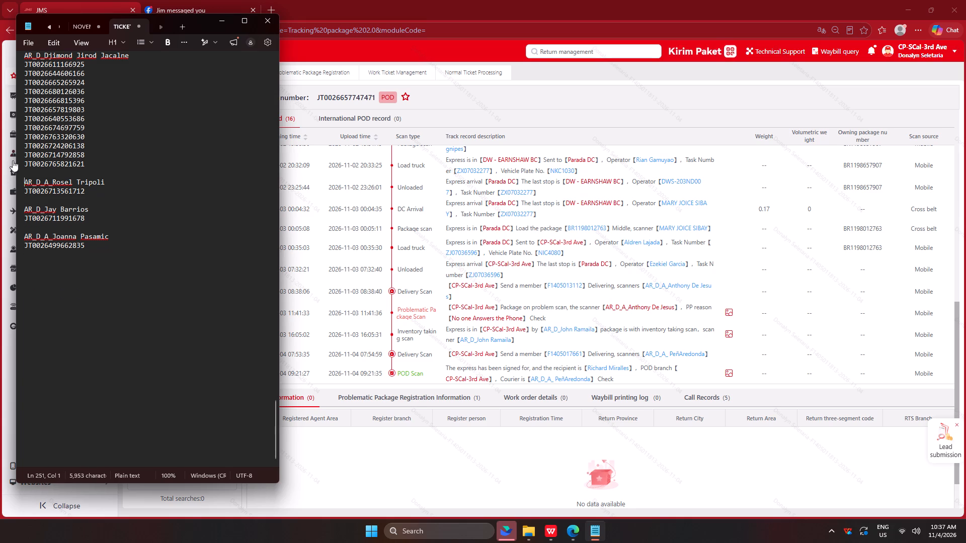
scroll(57, 186, "up", 4)
scroll(69, 227, "down", 2)
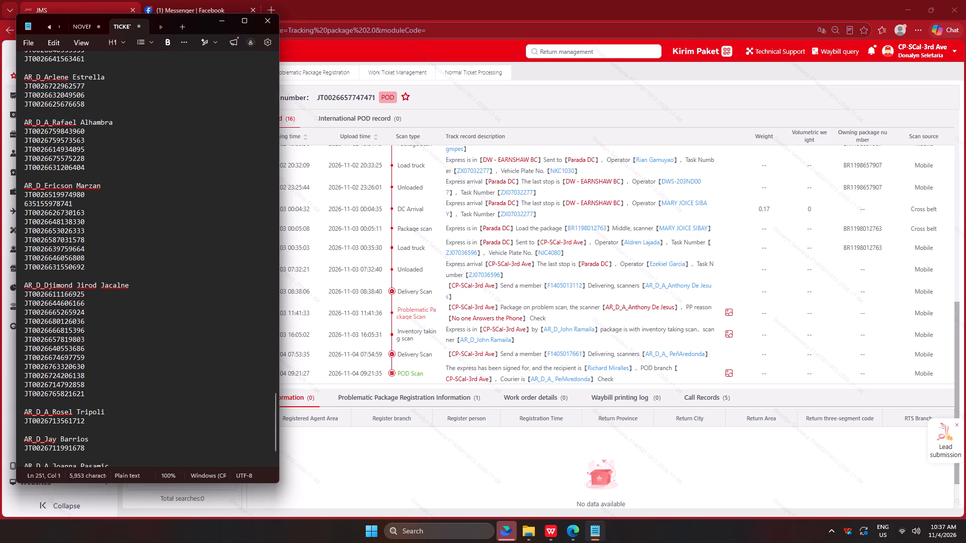
left_click_drag(21, 295, 37, 397)
key("Delete")
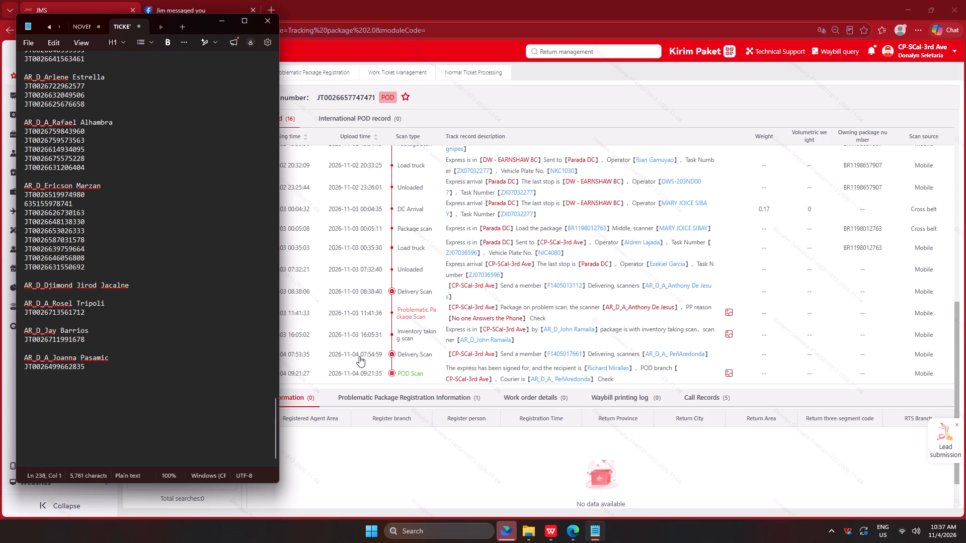
key("ctrl+z")
key("ctrl+c")
left_click_drag(697, 329, 693, 324)
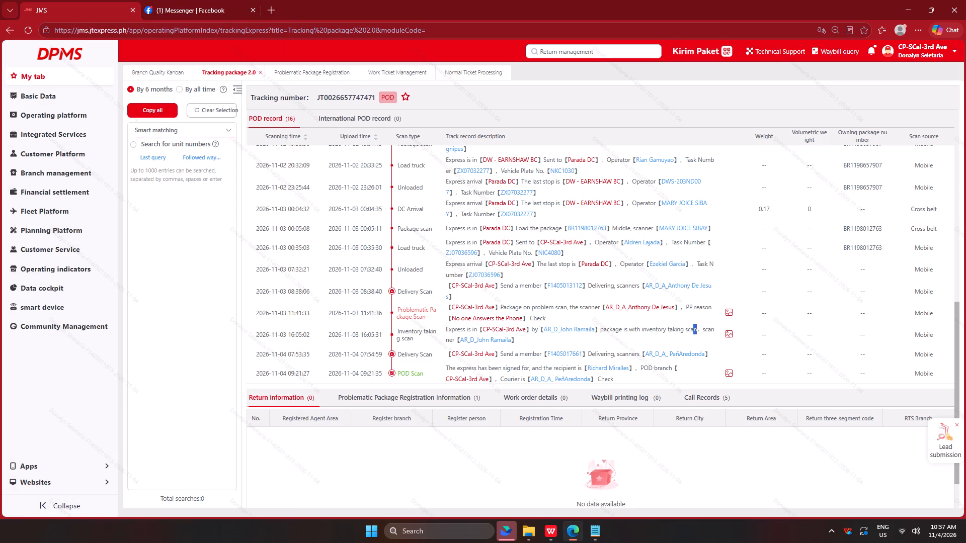
left_click(179, 231)
key("ctrl+v")
scroll(500, 232, "down", 6)
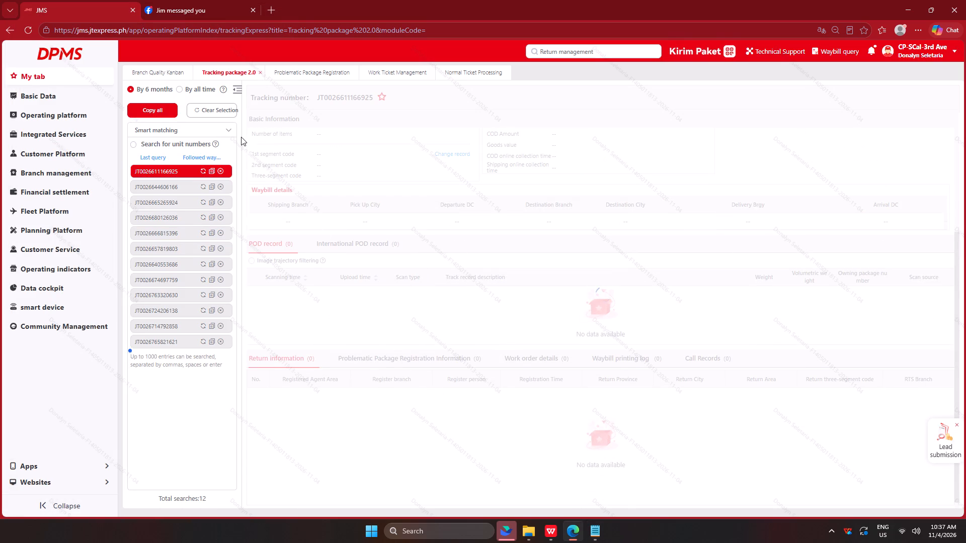
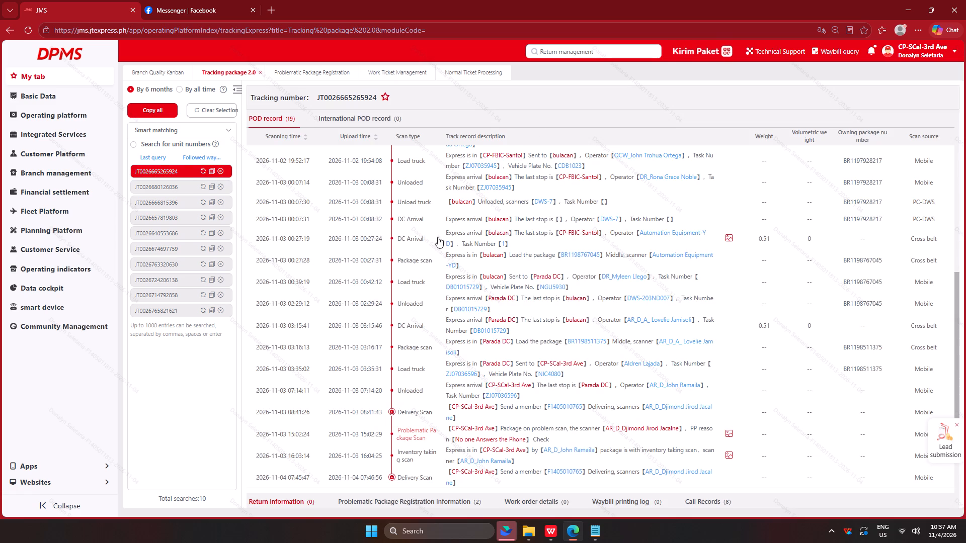
scroll(389, 303, "down", 5)
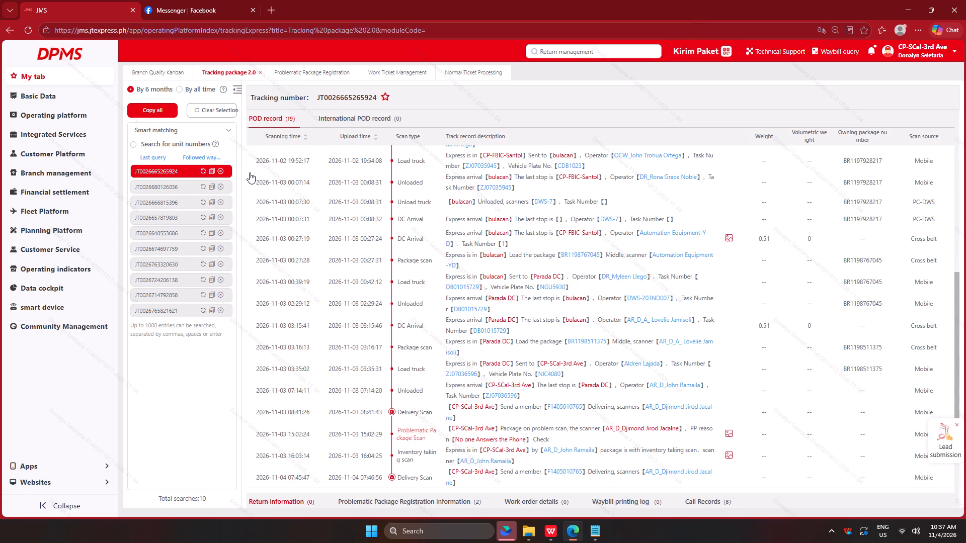
scroll(556, 234, "down", 2)
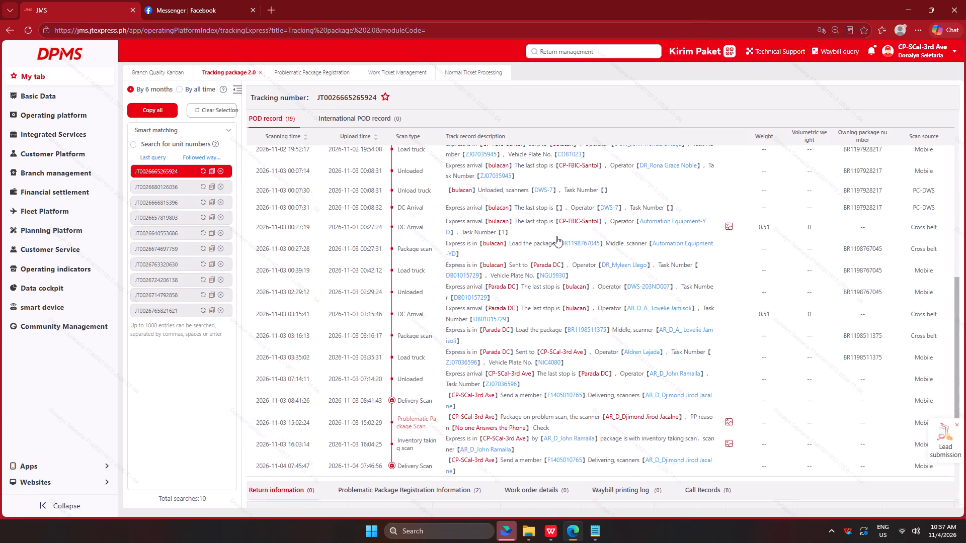
scroll(556, 236, "down", 1)
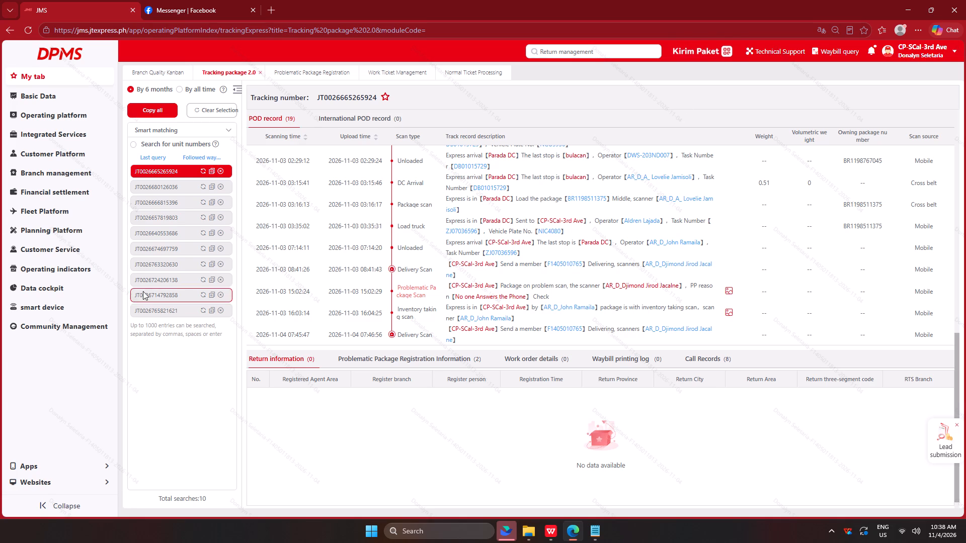
left_click(218, 170)
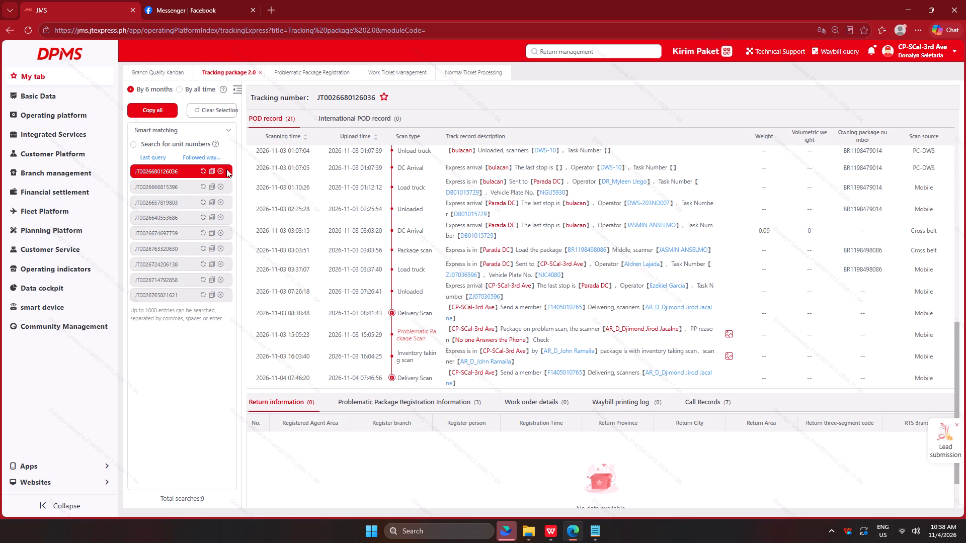
left_click(221, 169)
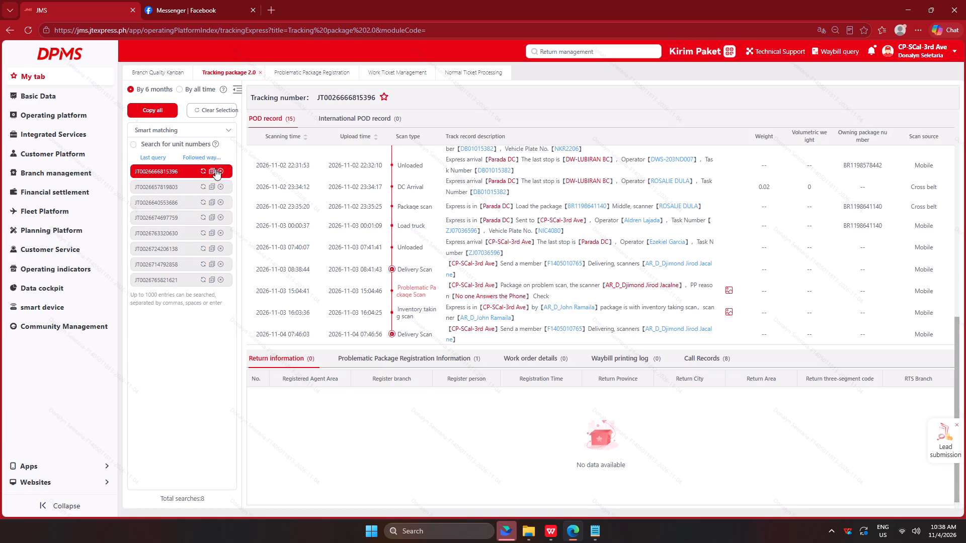
left_click(218, 170)
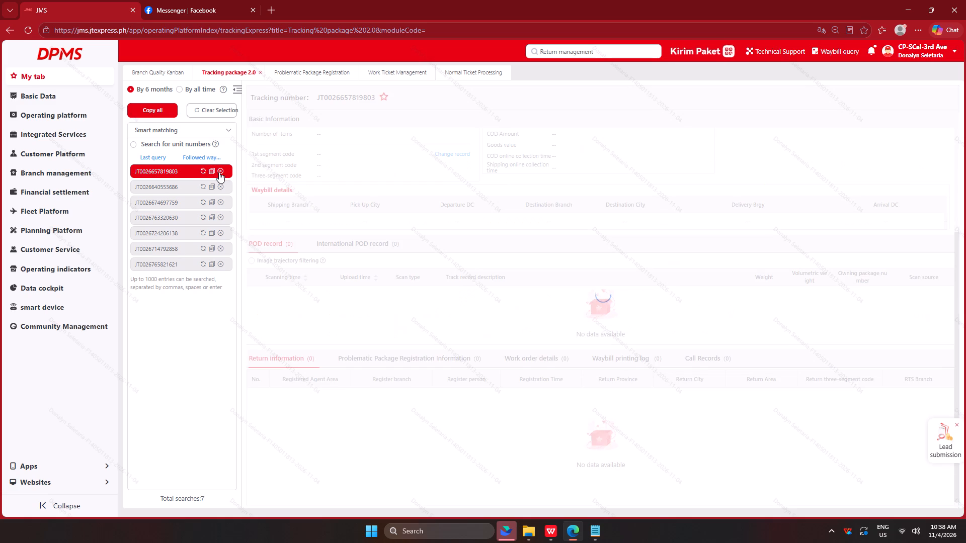
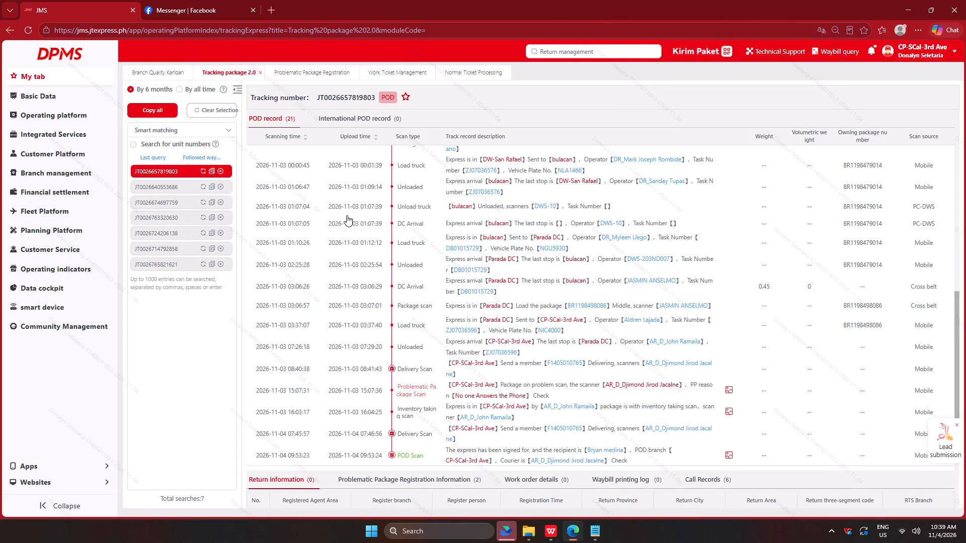
left_click(219, 169)
scroll(558, 209, "down", 7)
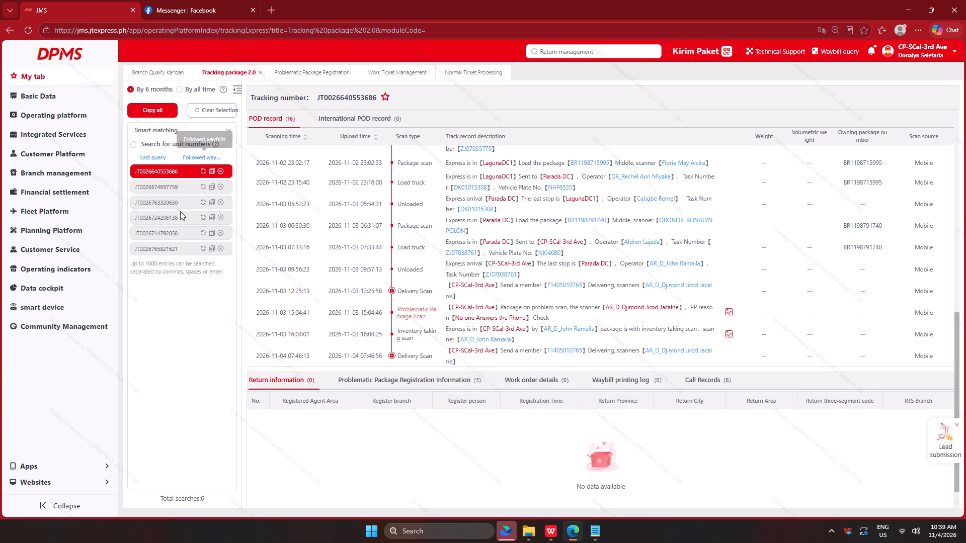
left_click(217, 171)
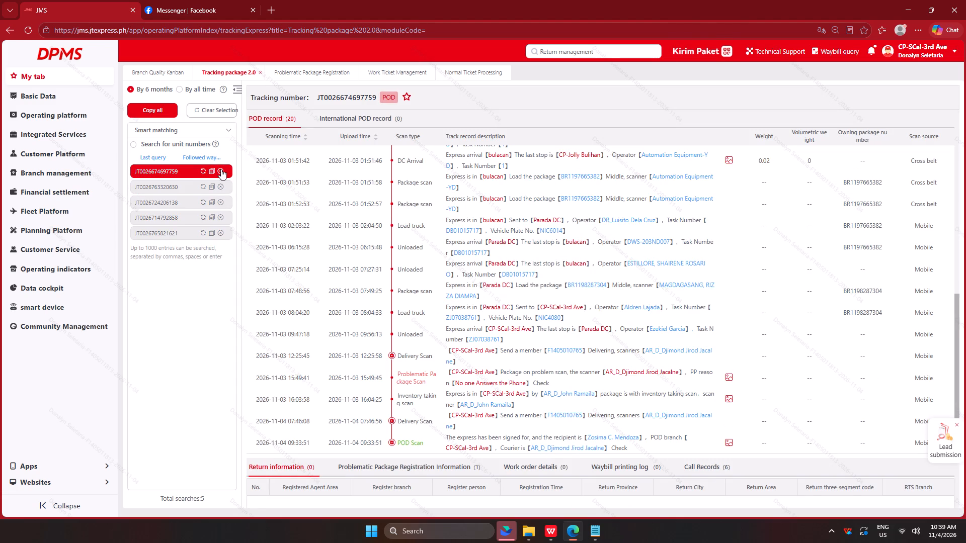
left_click(221, 169)
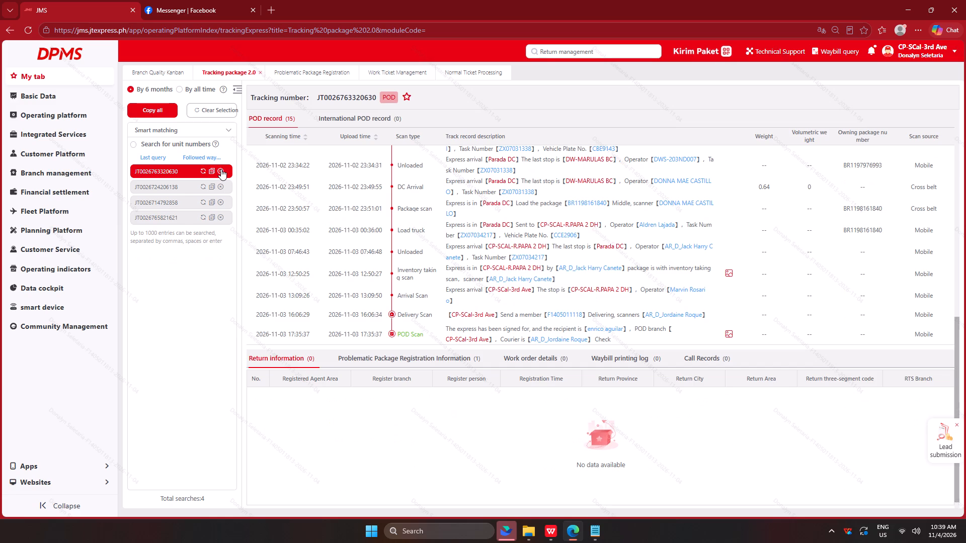
left_click(221, 169)
left_click(221, 169)
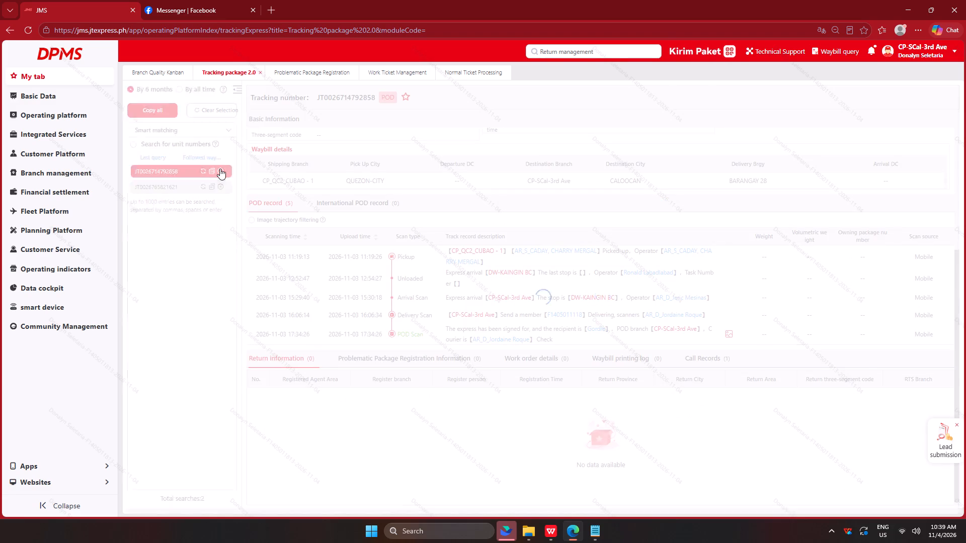
left_click(219, 168)
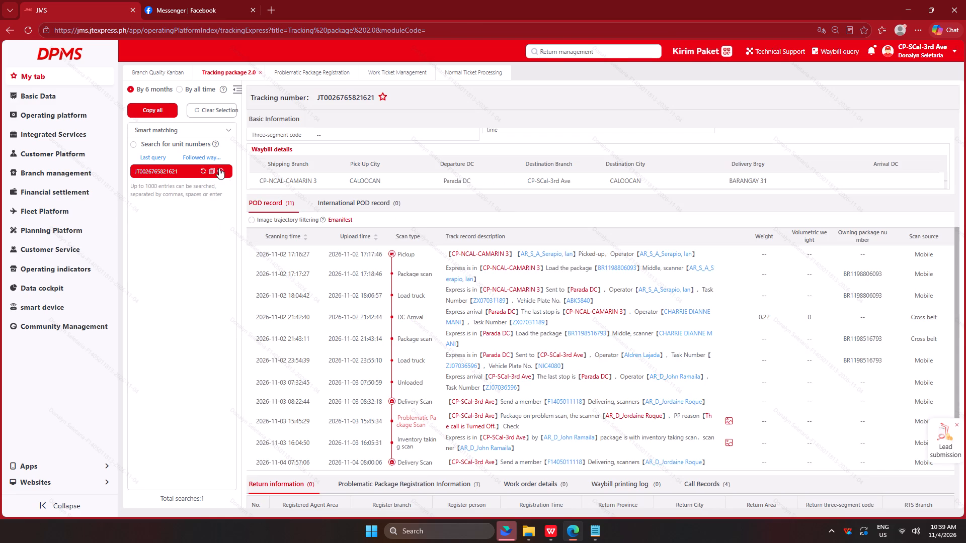
left_click(219, 170)
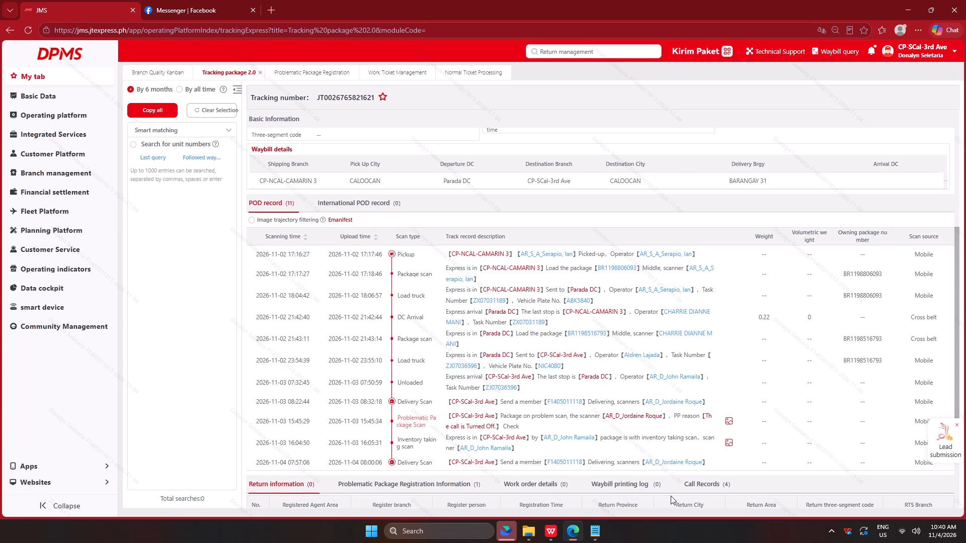
left_click(597, 530)
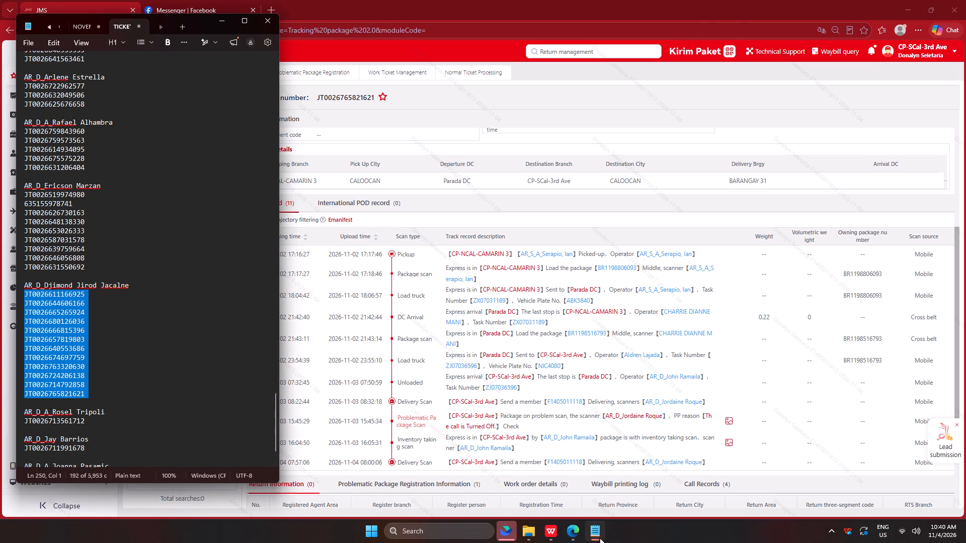
key("Delete")
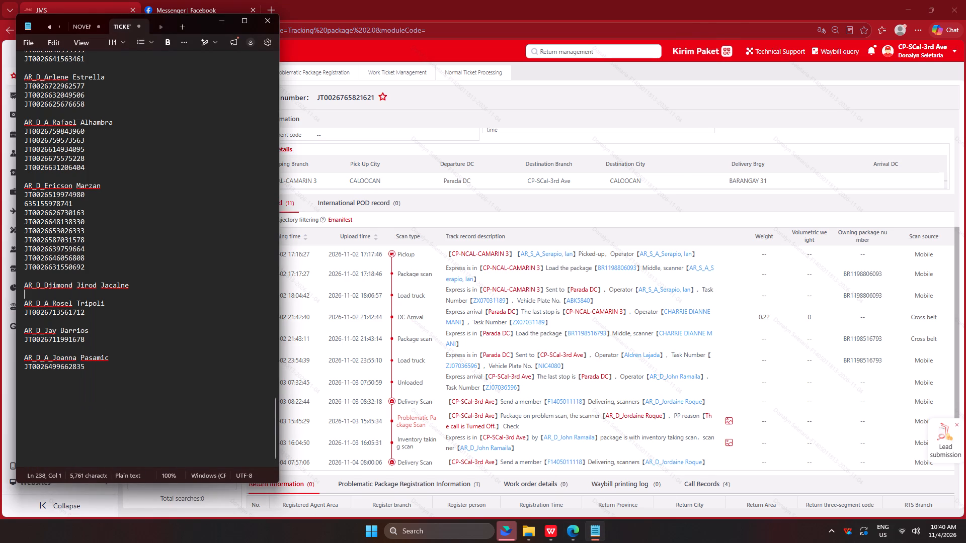
triple_click(70, 283)
key("Delete")
key("Delete")
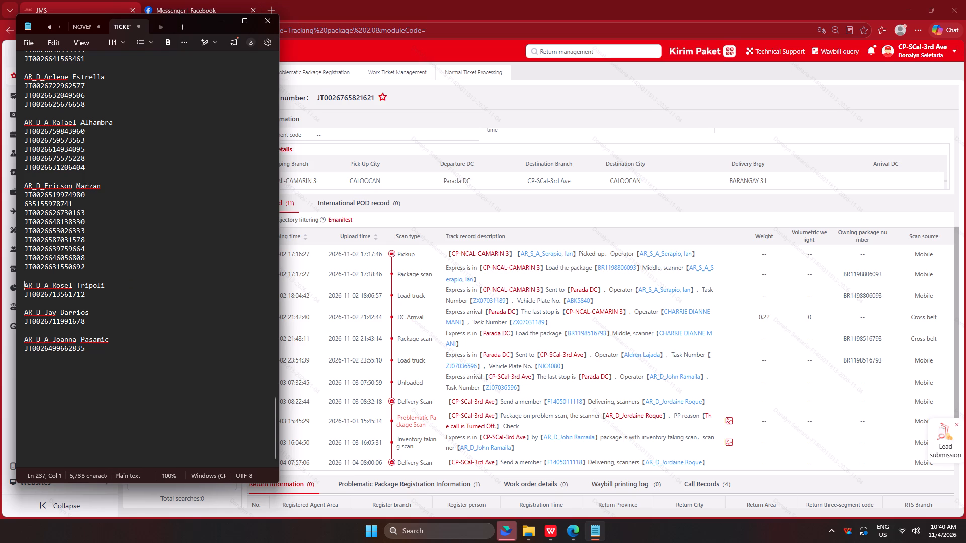
left_click_drag(16, 200, 31, 233)
left_click_drag(23, 194, 26, 198)
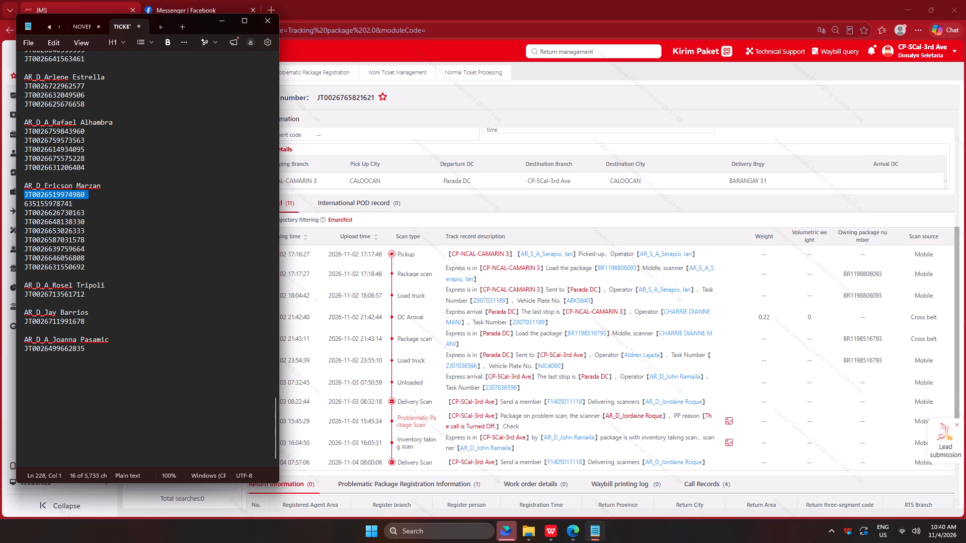
left_click_drag(26, 198, 47, 272)
key("ctrl+c")
left_click(641, 343)
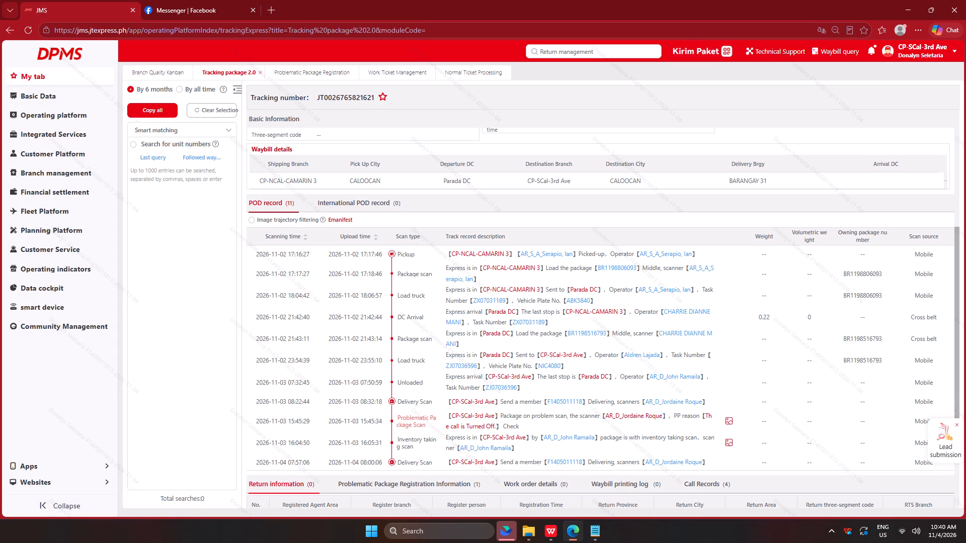
left_click(186, 236)
key("ctrl+v")
scroll(461, 270, "down", 7)
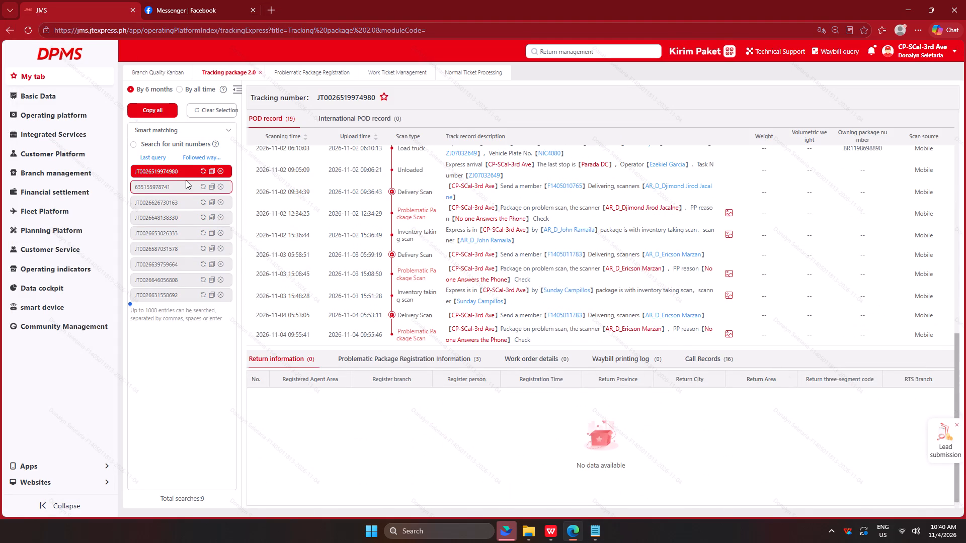
left_click(218, 170)
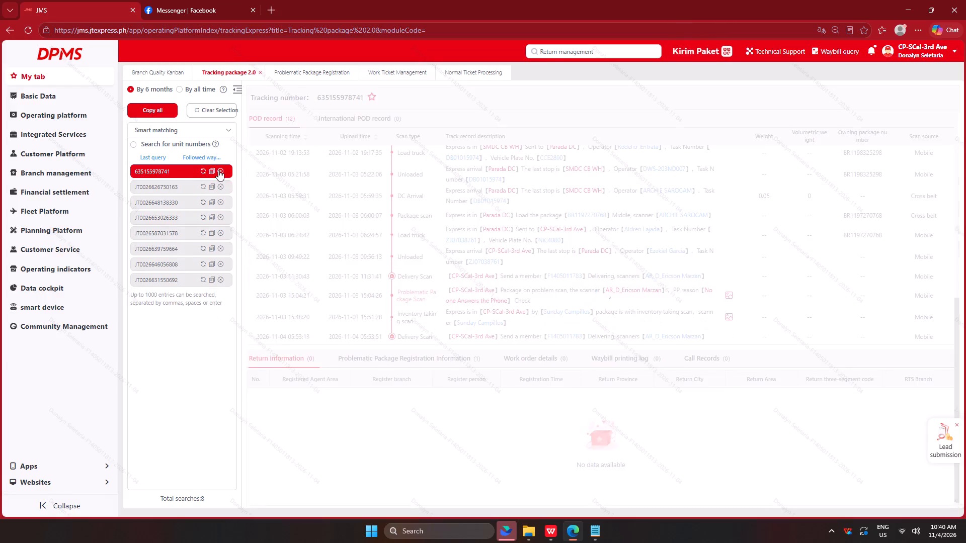
left_click(218, 171)
scroll(633, 356, "down", 5)
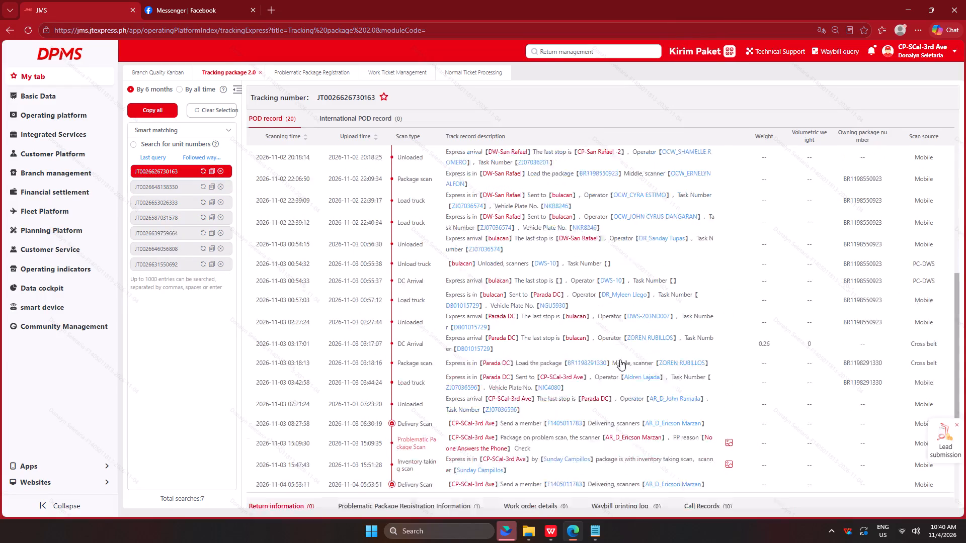
scroll(620, 359, "down", 2)
left_click(221, 168)
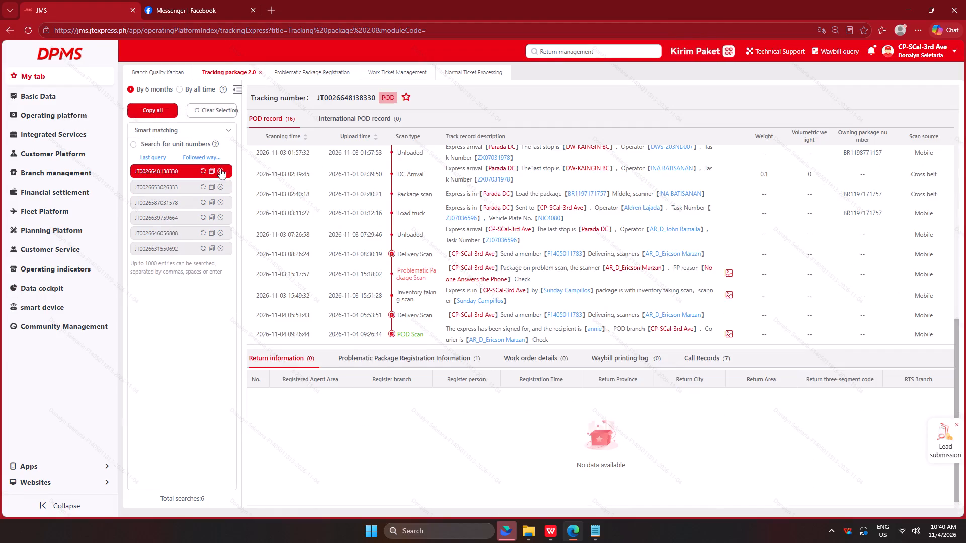
left_click(220, 168)
left_click(220, 168)
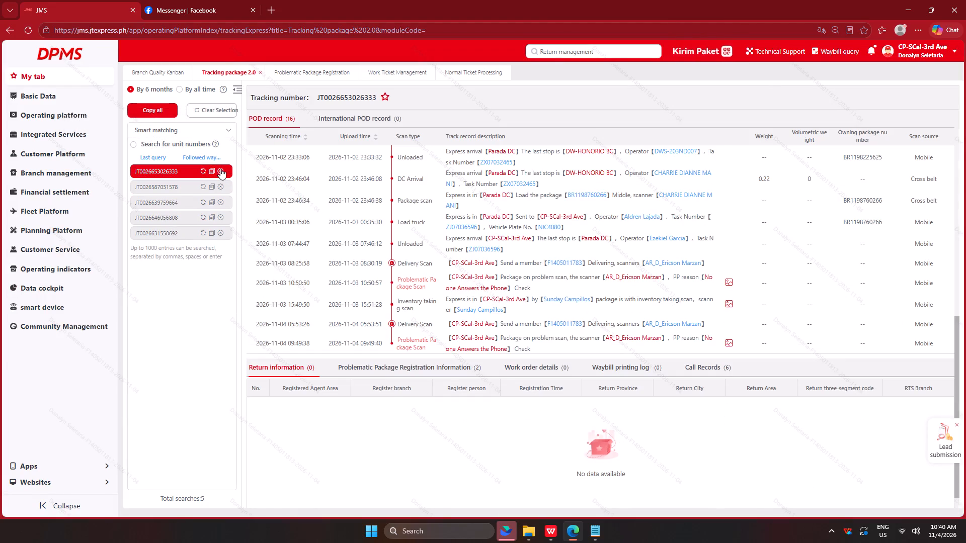
scroll(605, 339, "down", 7)
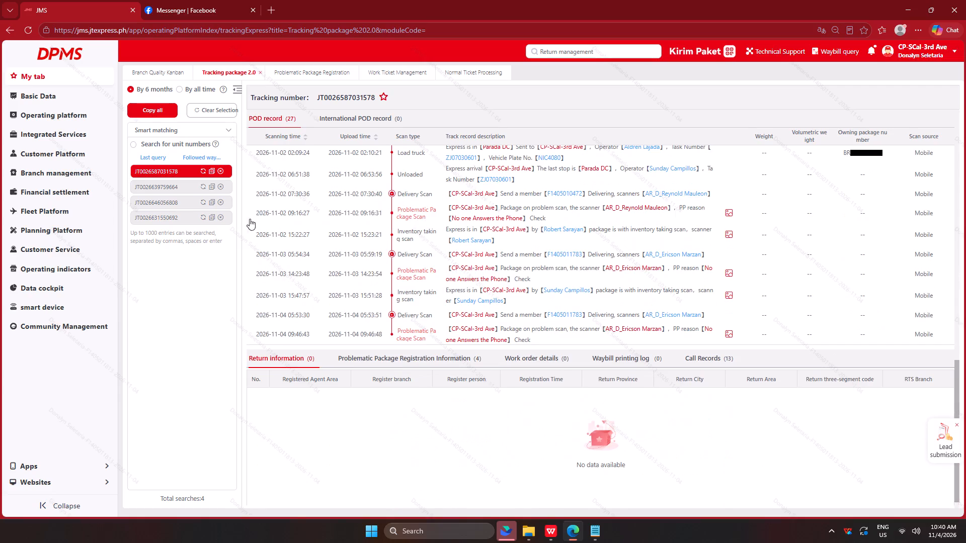
left_click(222, 169)
left_click(221, 169)
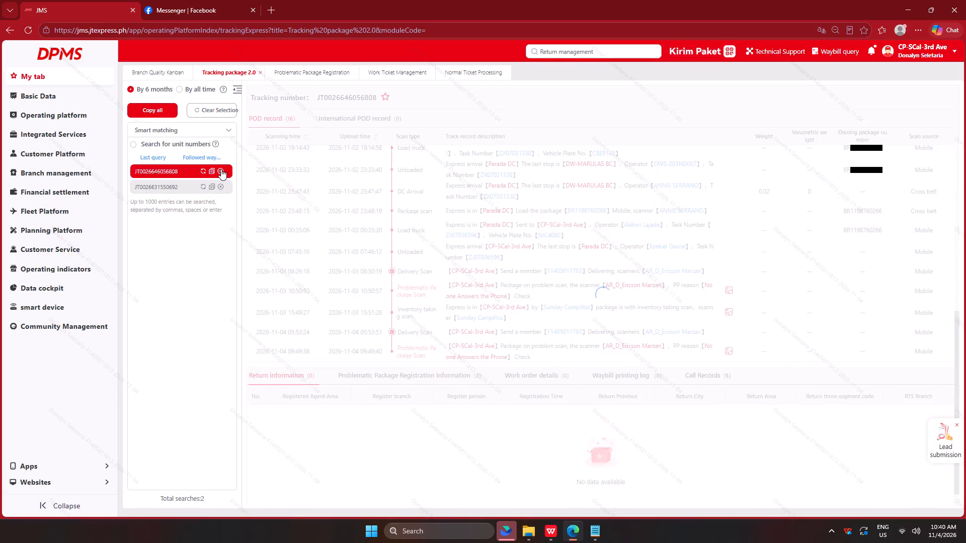
left_click(221, 169)
left_click(220, 170)
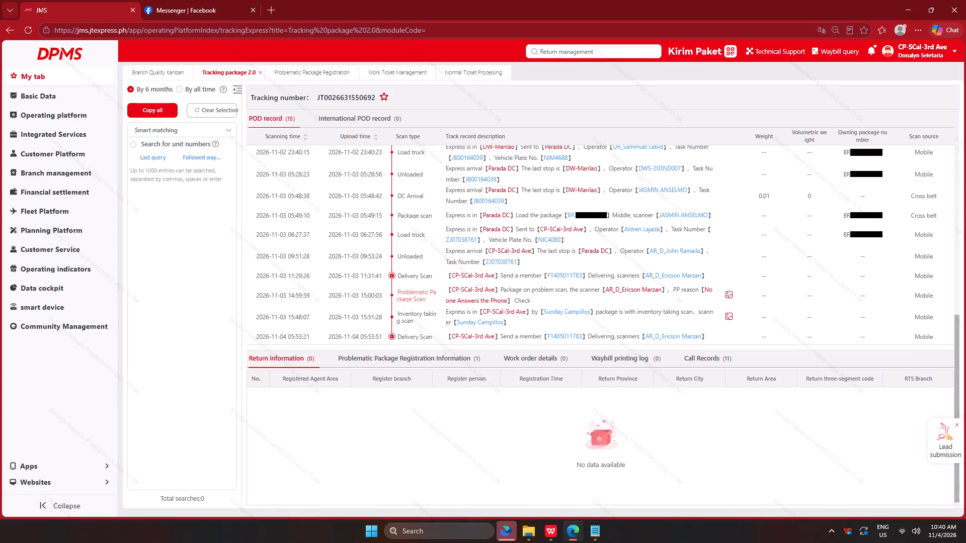
left_click(598, 531)
key("Delete")
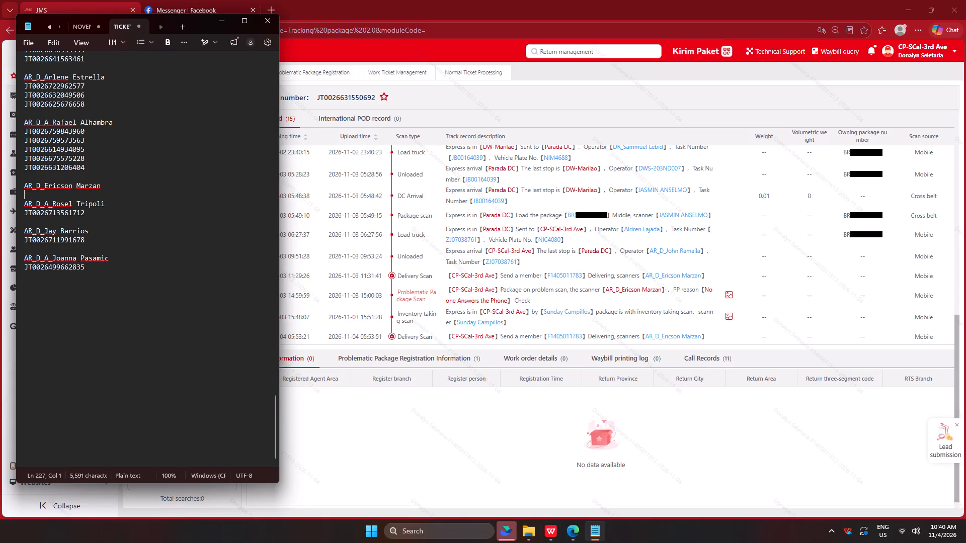
left_click(35, 192)
triple_click(36, 187)
key("Delete")
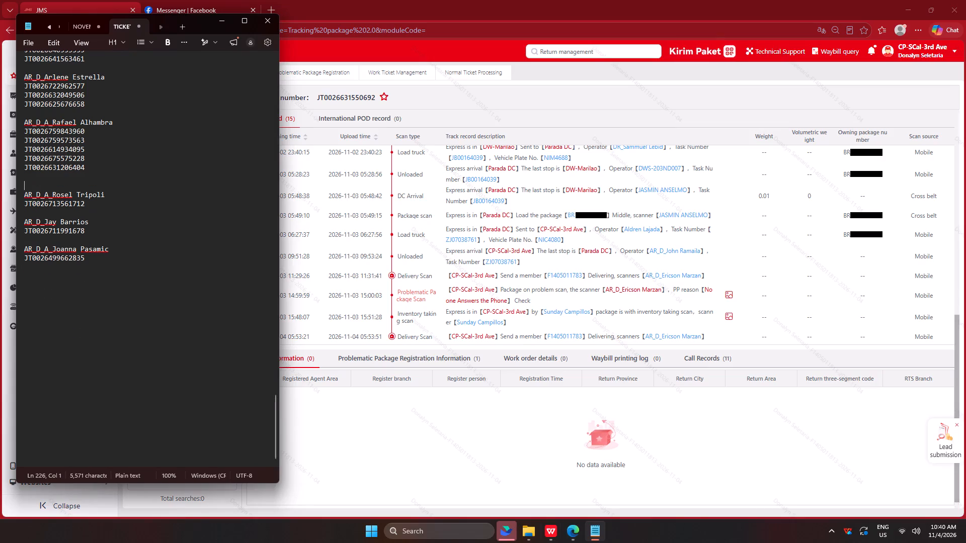
key("Delete")
scroll(98, 233, "up", 20)
scroll(98, 233, "up", 6)
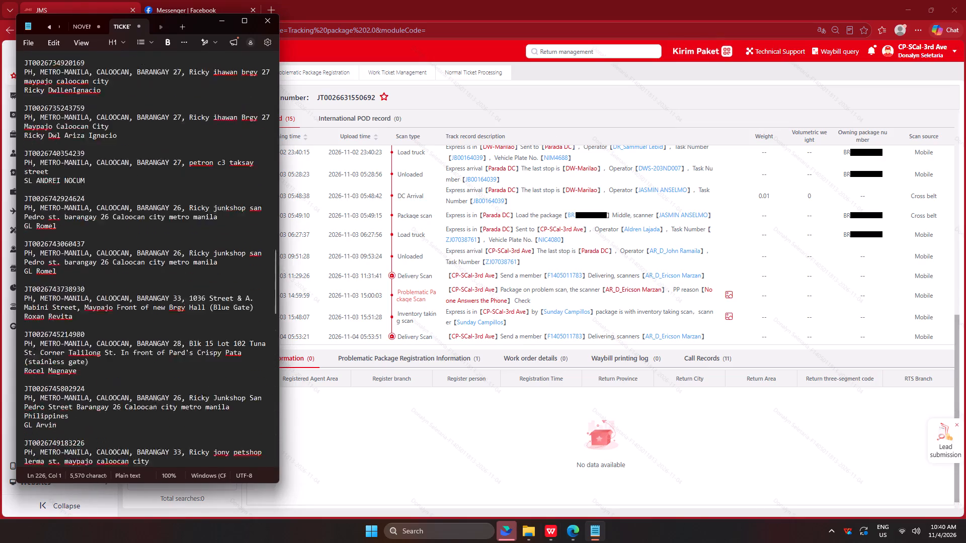
scroll(43, 177, "down", 13)
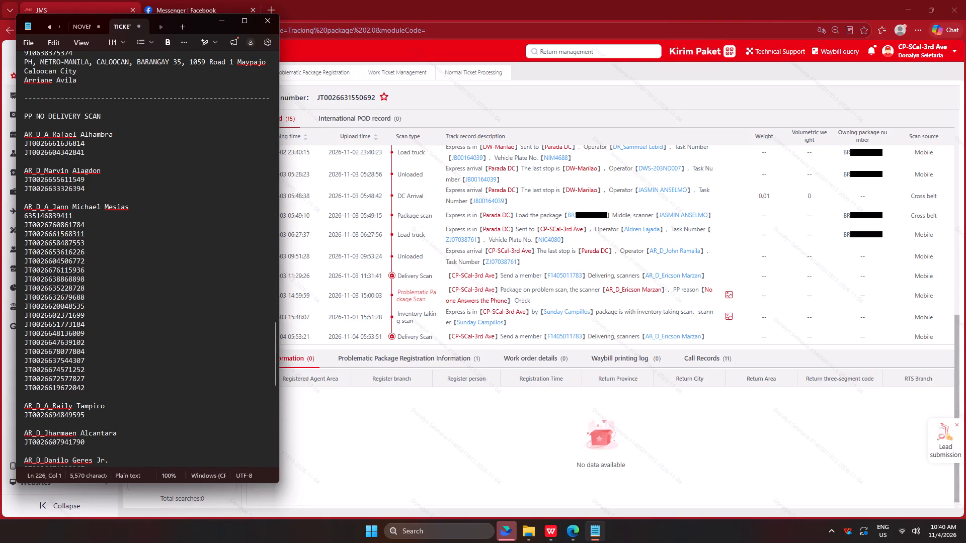
left_click_drag(19, 145, 23, 152)
key("ctrl+c")
left_click(527, 192)
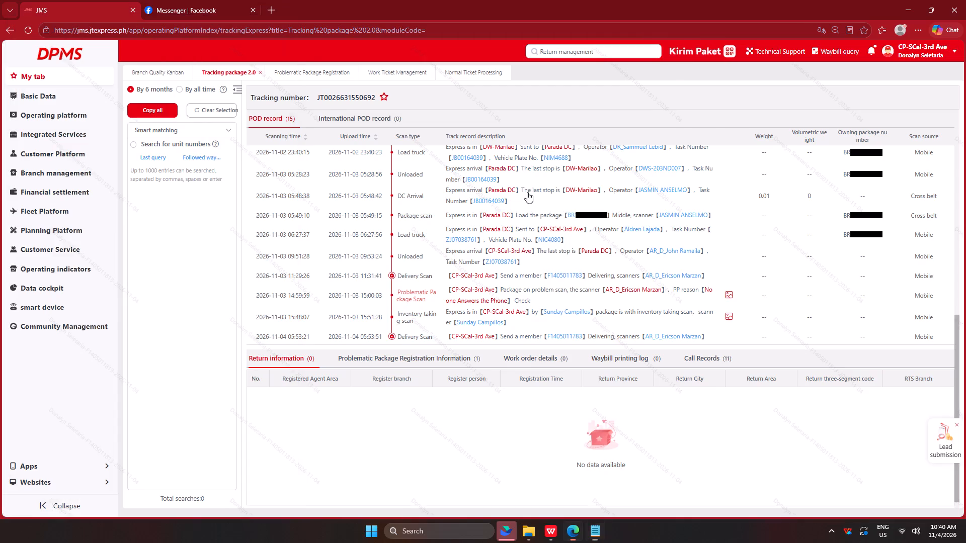
left_click(173, 209)
key("ctrl+v")
scroll(495, 259, "down", 4)
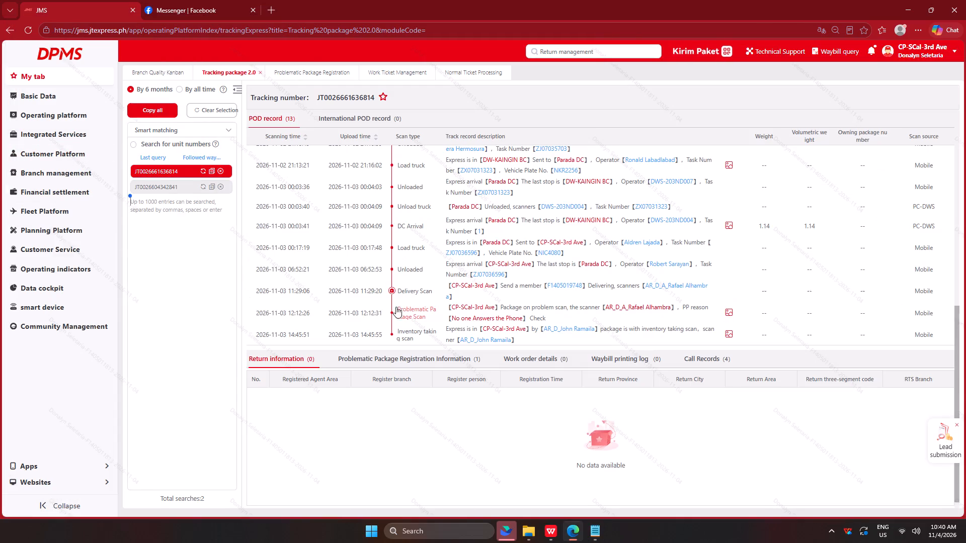
scroll(396, 307, "down", 2)
left_click(159, 177)
left_click(155, 189)
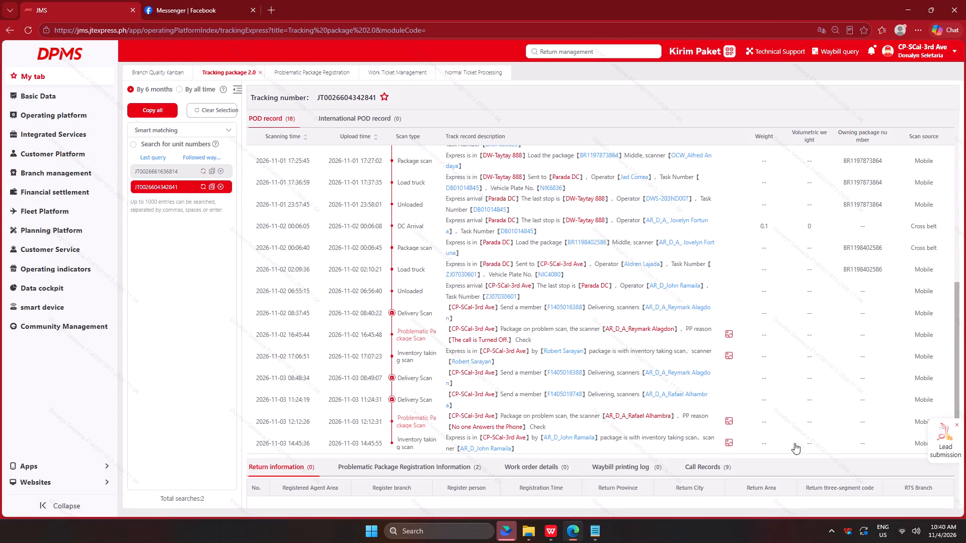
left_click(595, 536)
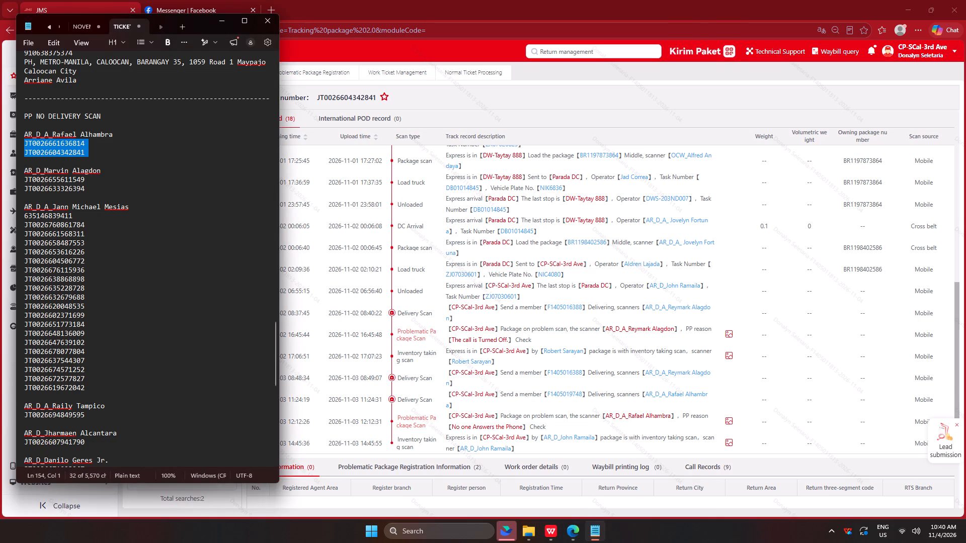
left_click_drag(21, 179, 33, 191)
key("ctrl+c")
left_click_drag(468, 260, 463, 258)
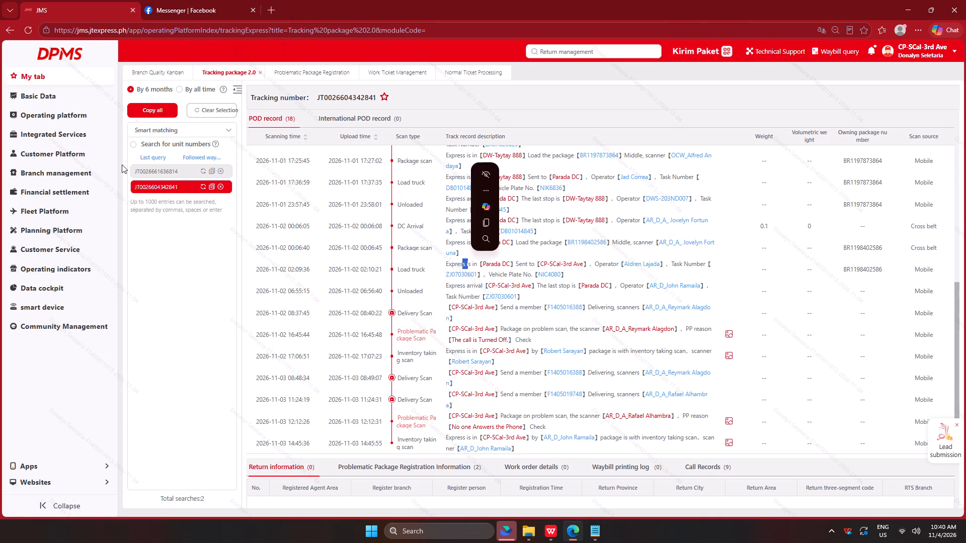
left_click(226, 110)
left_click(187, 199)
key("ctrl+v")
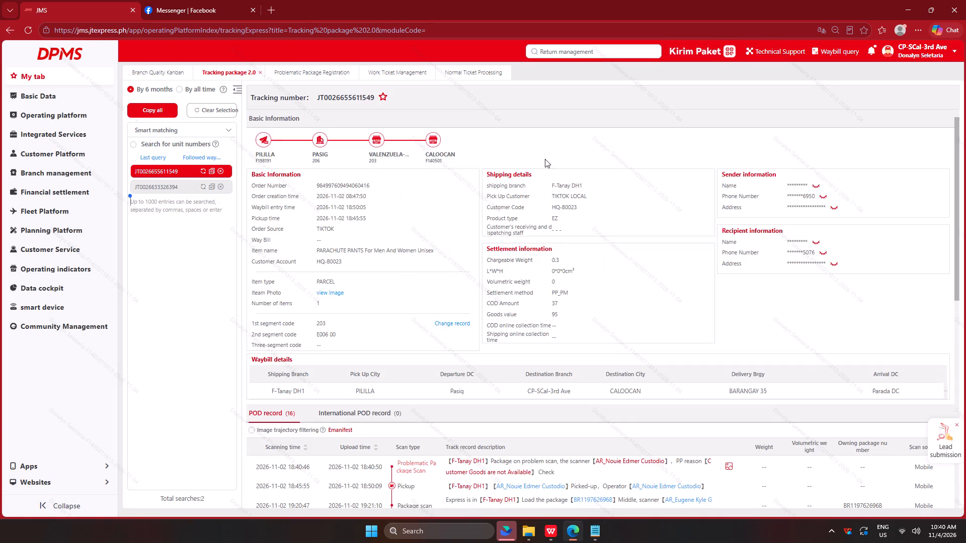
scroll(370, 170, "down", 8)
left_click(164, 188)
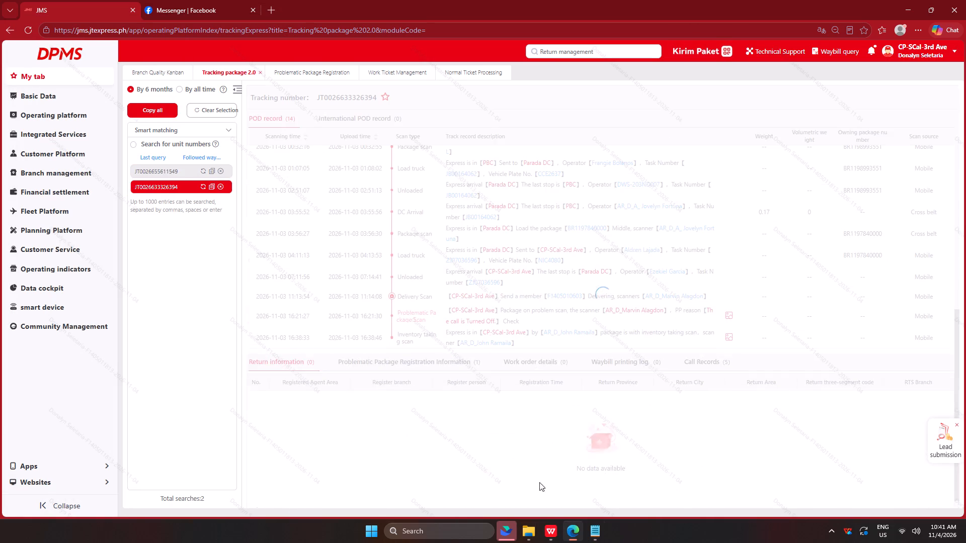
left_click(593, 537)
left_click_drag(22, 219, 25, 222)
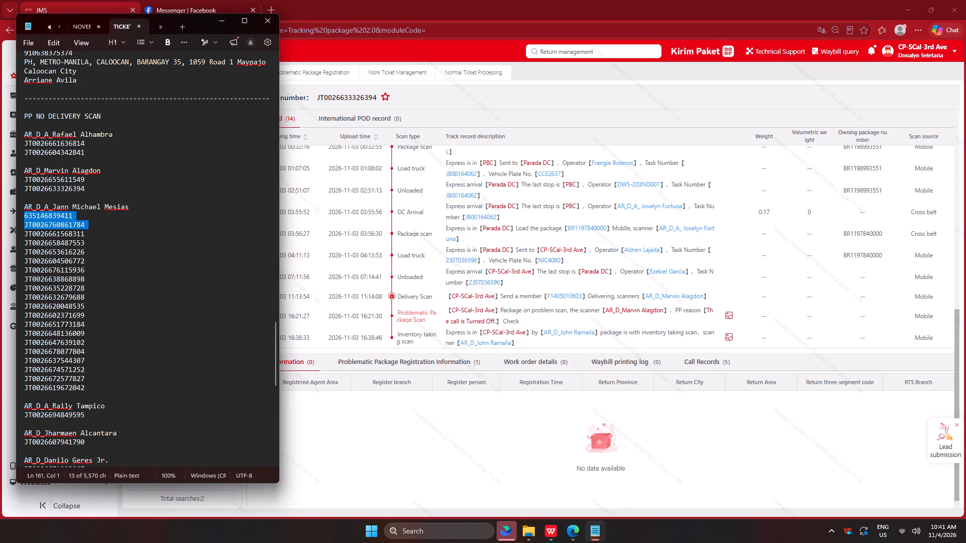
left_click_drag(25, 222, 37, 393)
key("ctrl+c")
left_click(381, 381)
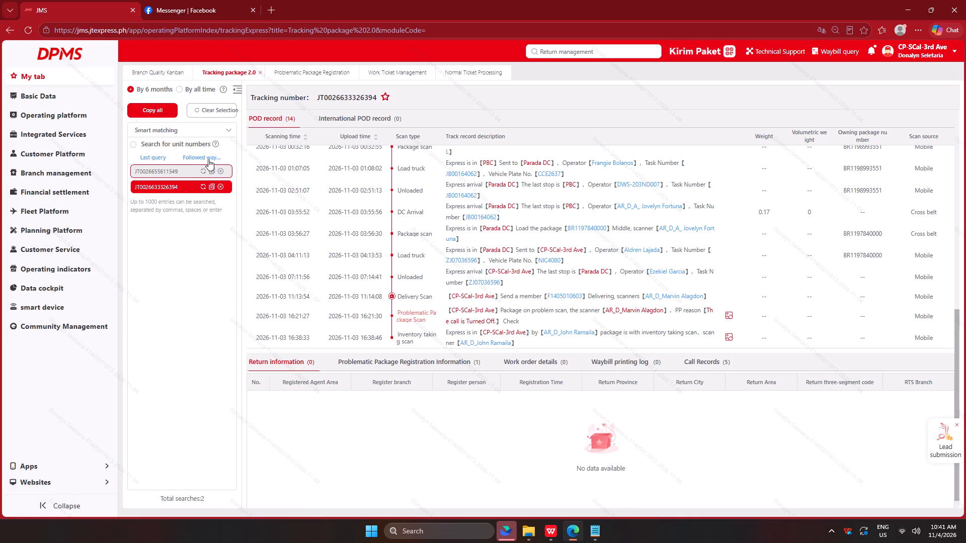
left_click(211, 99)
left_click(209, 114)
left_click(197, 210)
key("ctrl+v")
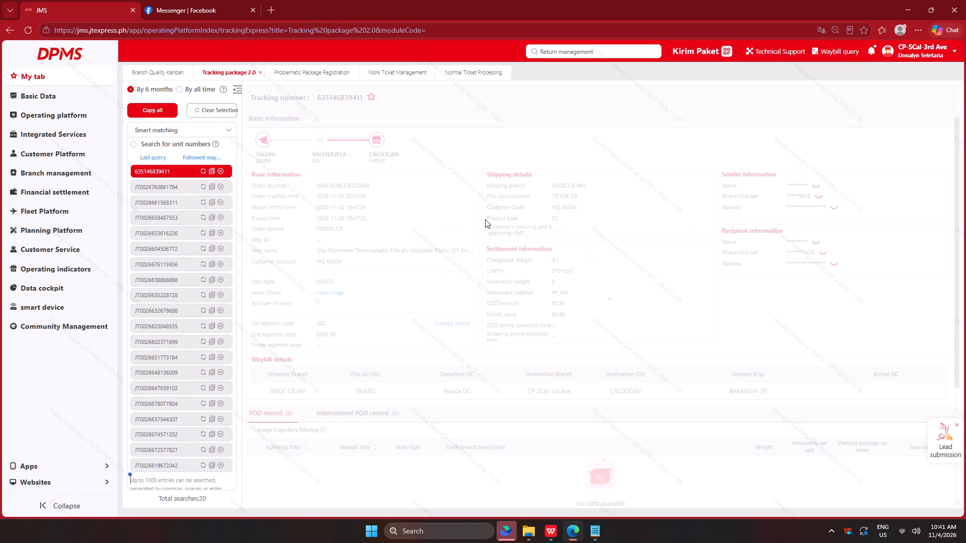
scroll(696, 218, "down", 9)
scroll(446, 319, "down", 7)
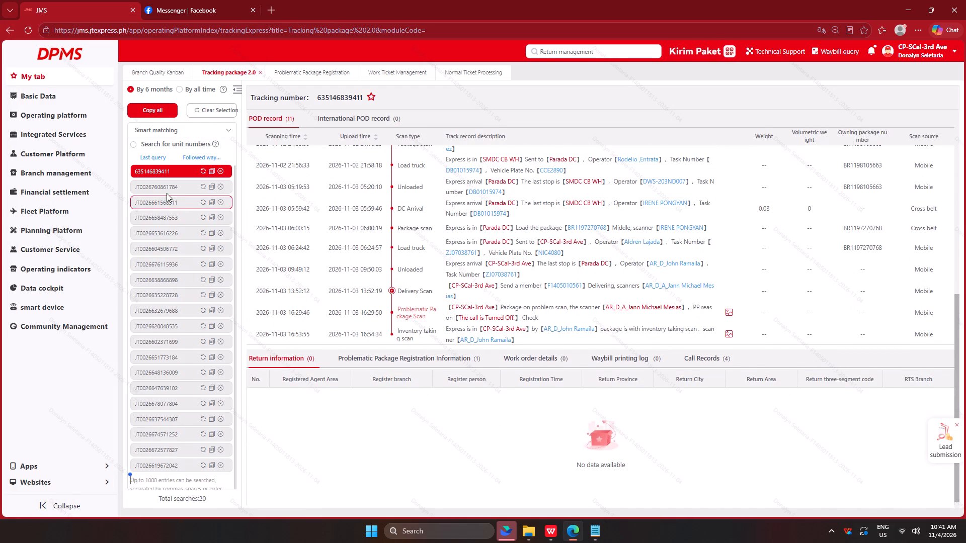
left_click(164, 189)
left_click(160, 201)
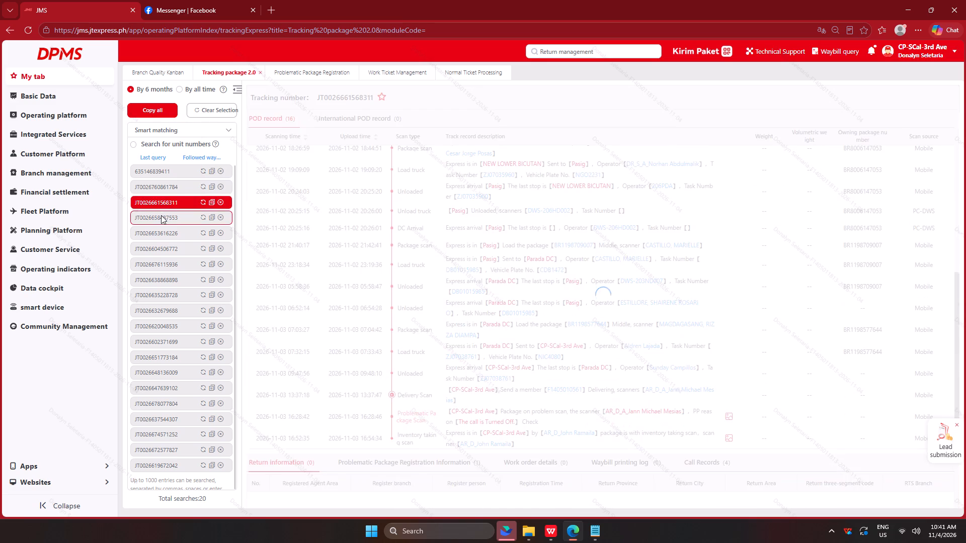
left_click(161, 215)
left_click(156, 231)
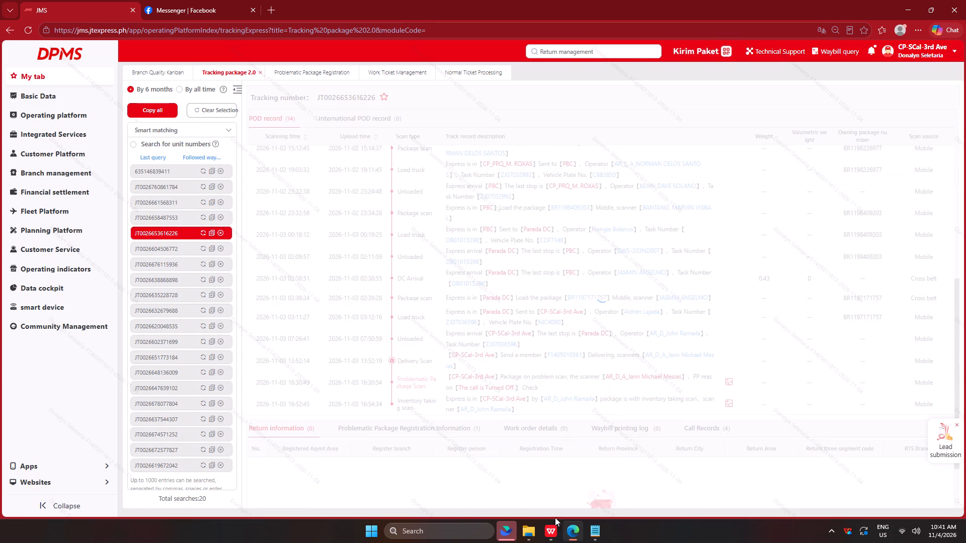
left_click(594, 530)
scroll(129, 302, "down", 6)
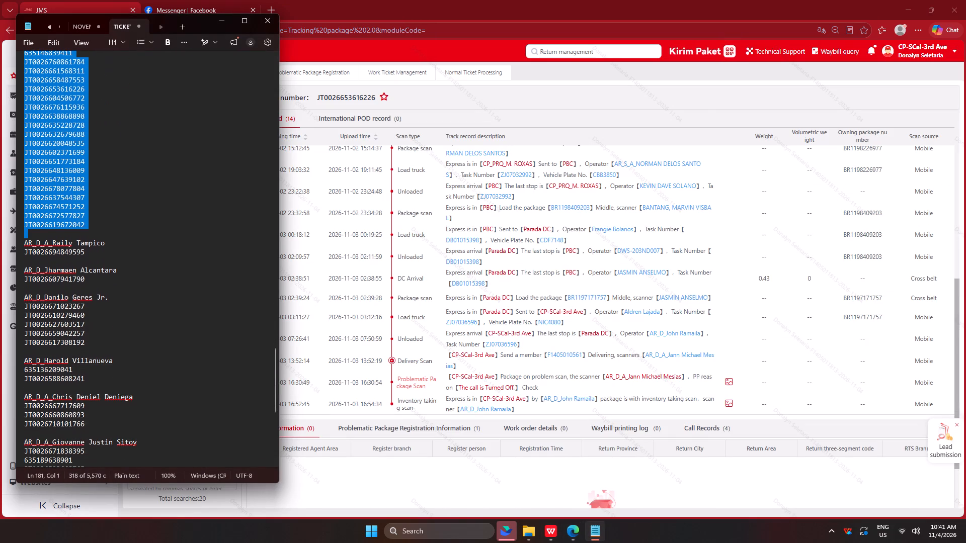
left_click(404, 254)
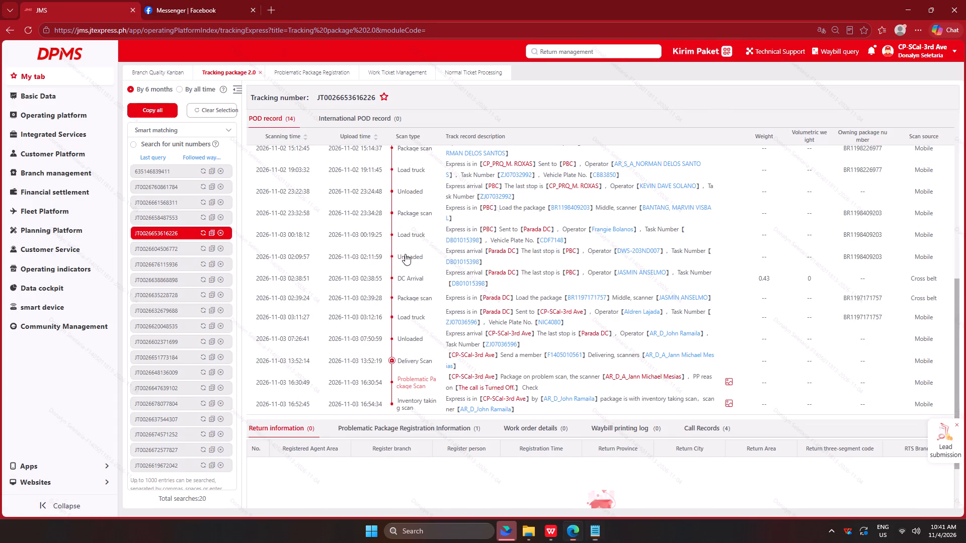
left_click(158, 249)
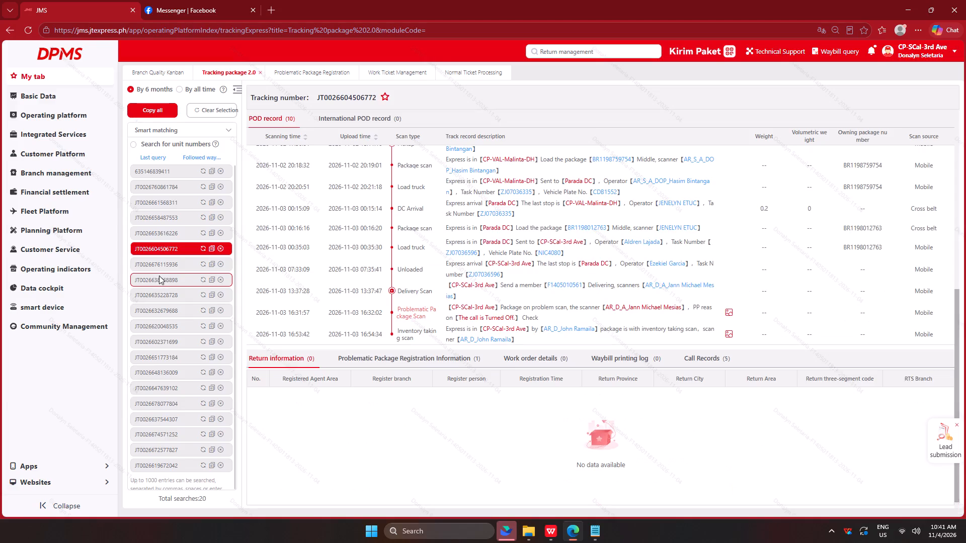
left_click(153, 267)
left_click(152, 278)
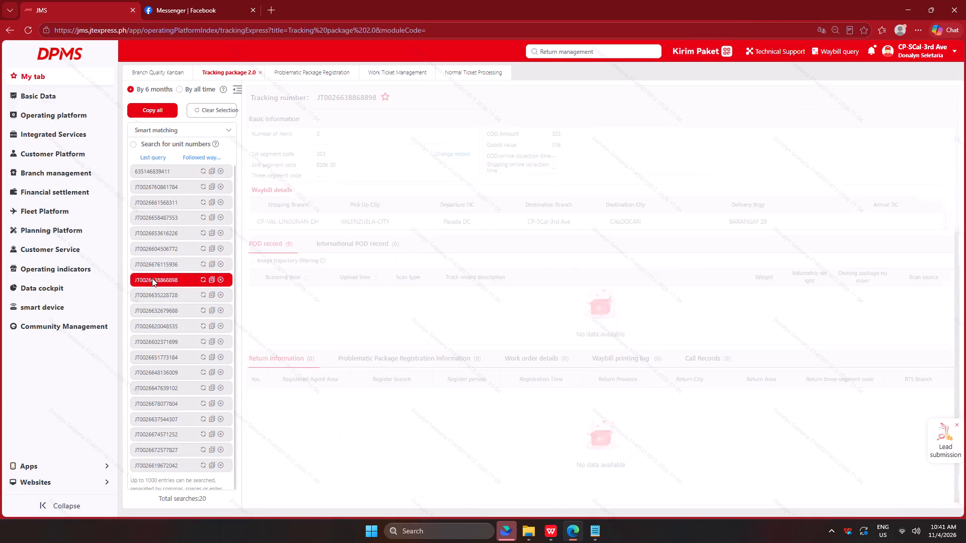
scroll(658, 252, "down", 7)
left_click(203, 296)
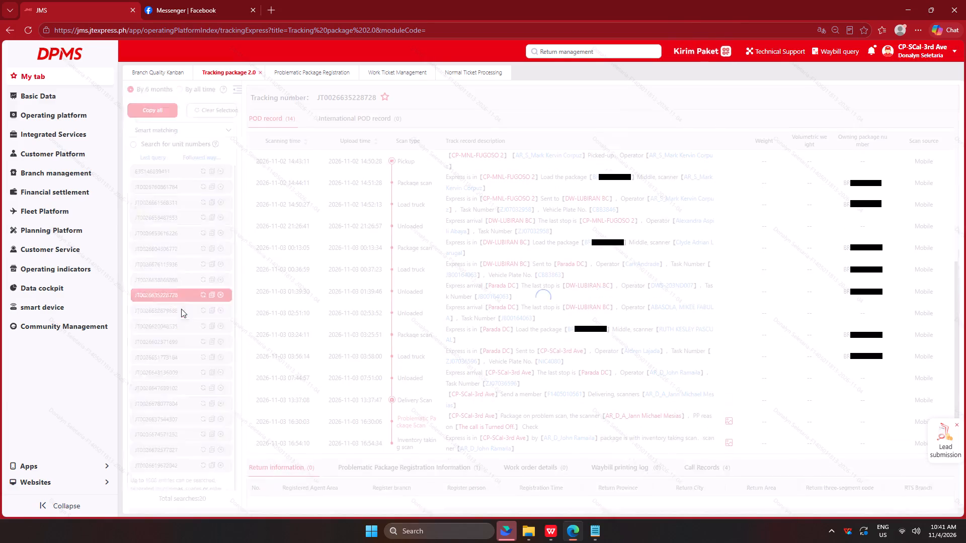
left_click(181, 309)
left_click(173, 325)
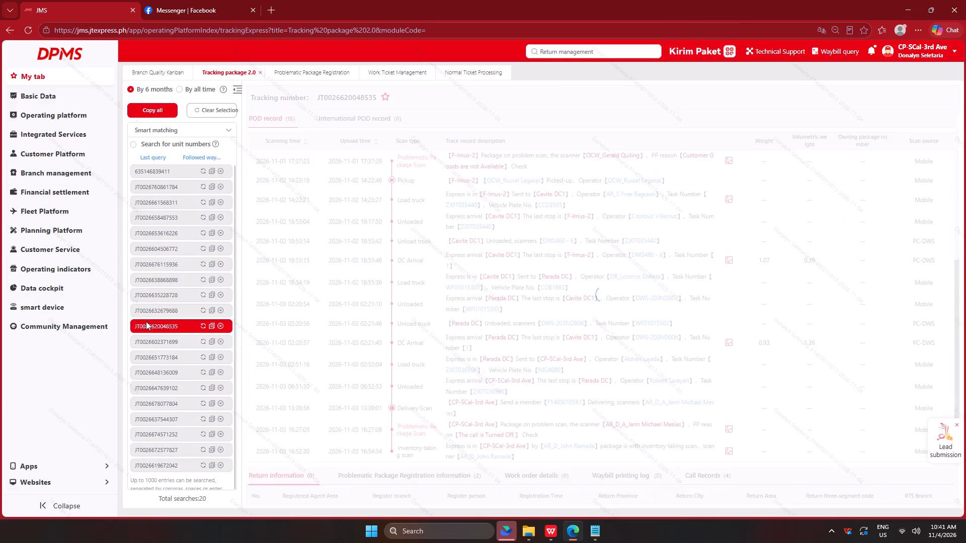
left_click(155, 343)
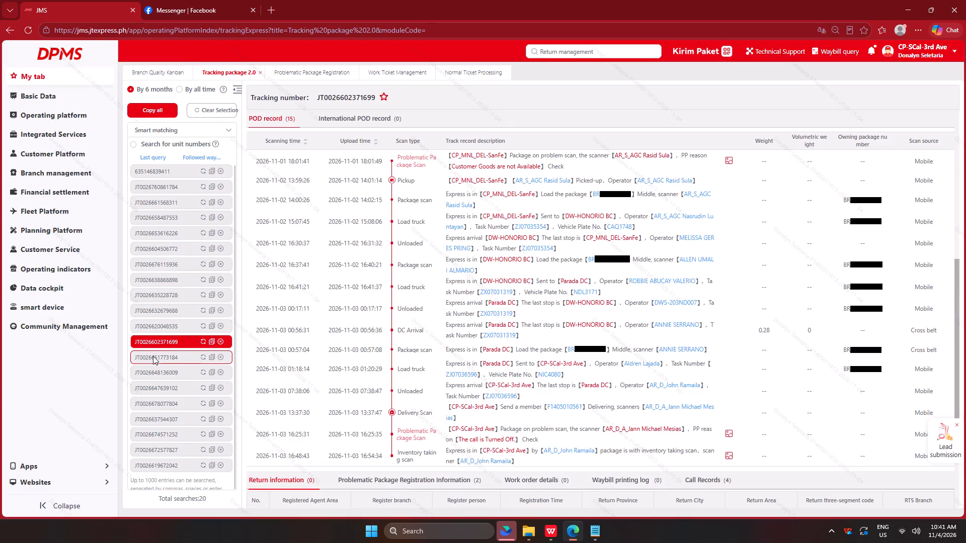
left_click(153, 356)
left_click(153, 372)
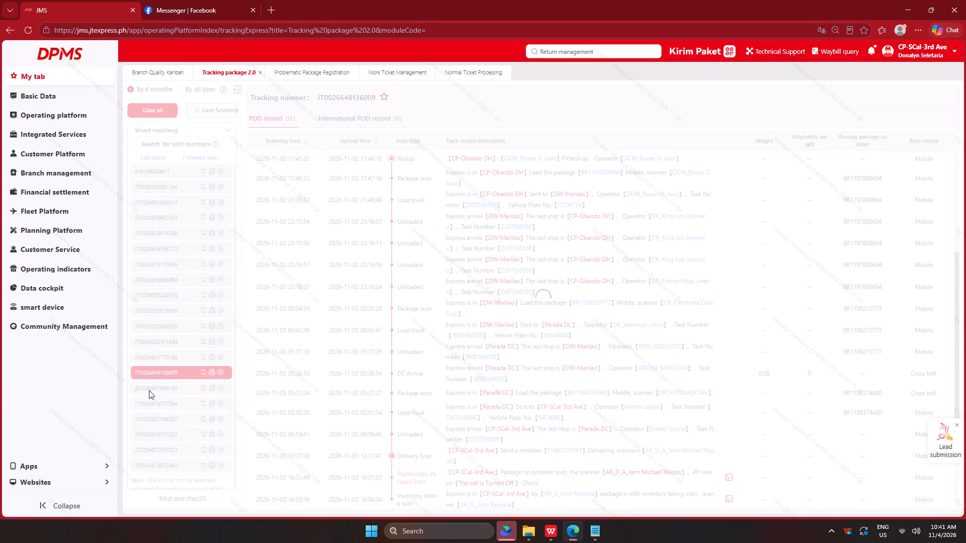
scroll(597, 350, "down", 7)
scroll(157, 424, "down", 4)
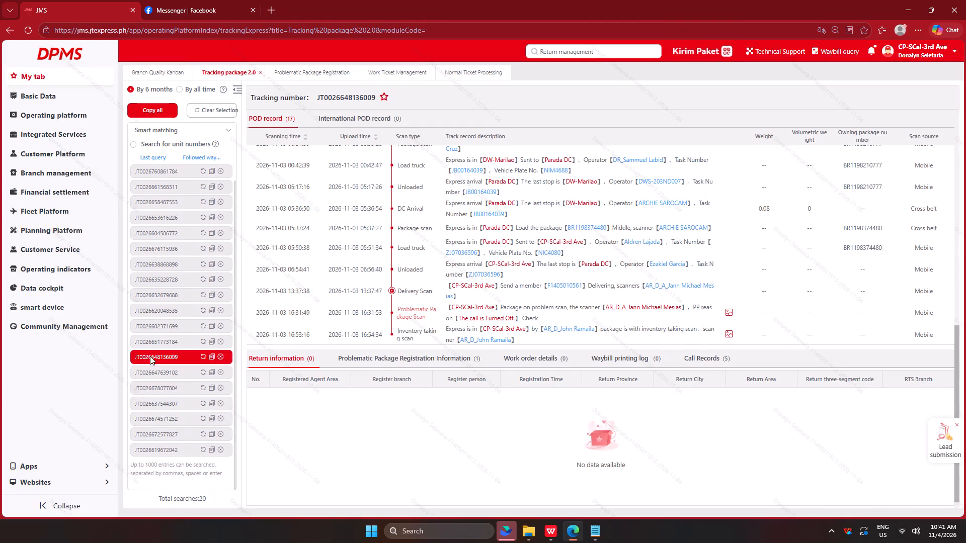
left_click(154, 381)
left_click(151, 373)
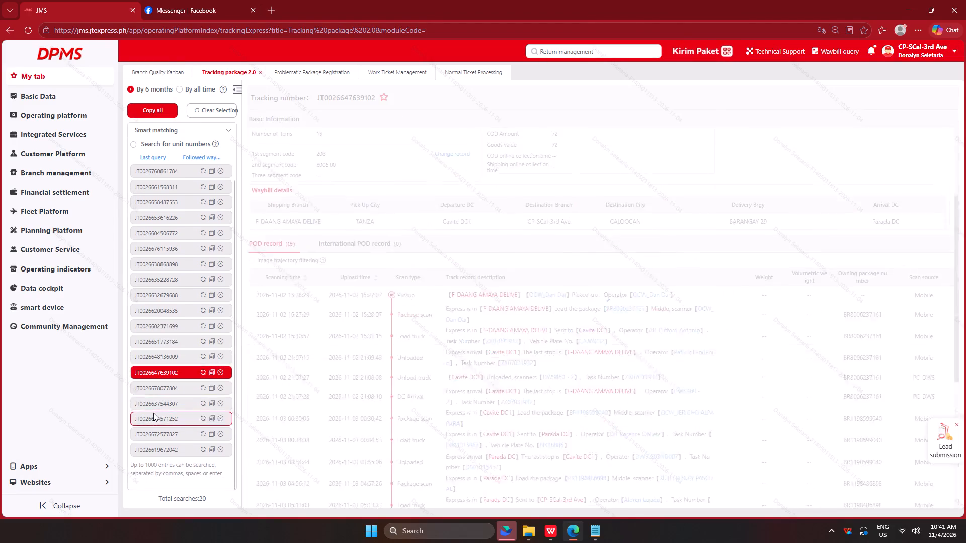
left_click(155, 403)
left_click(160, 420)
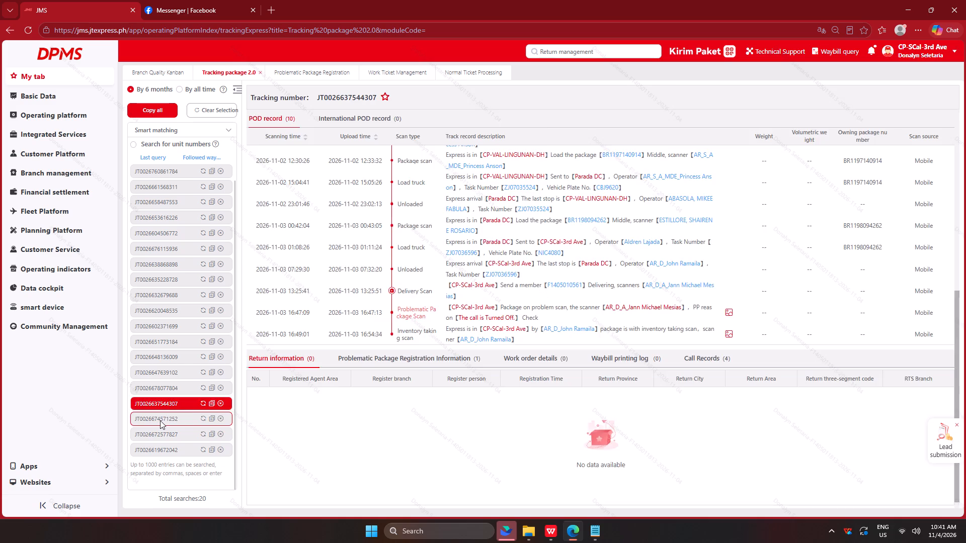
left_click(161, 431)
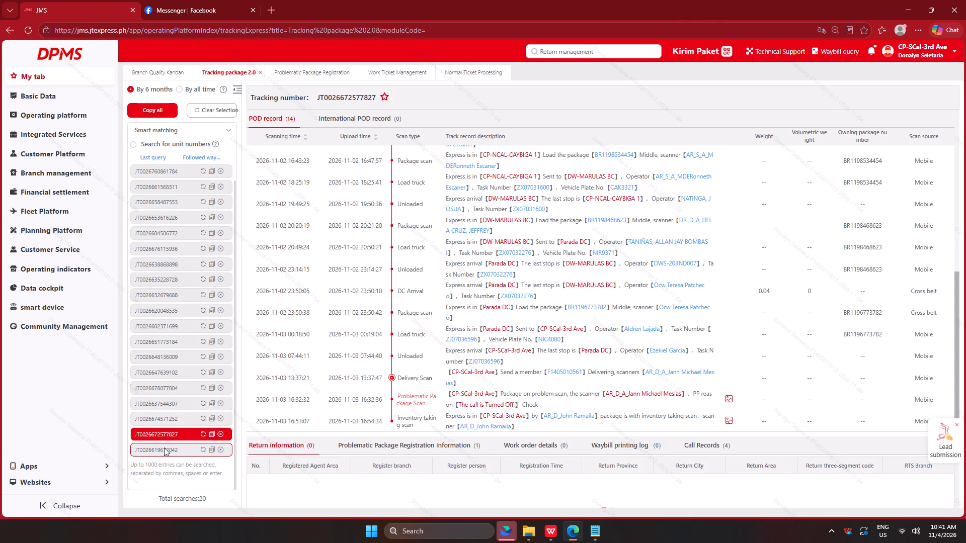
left_click(151, 445)
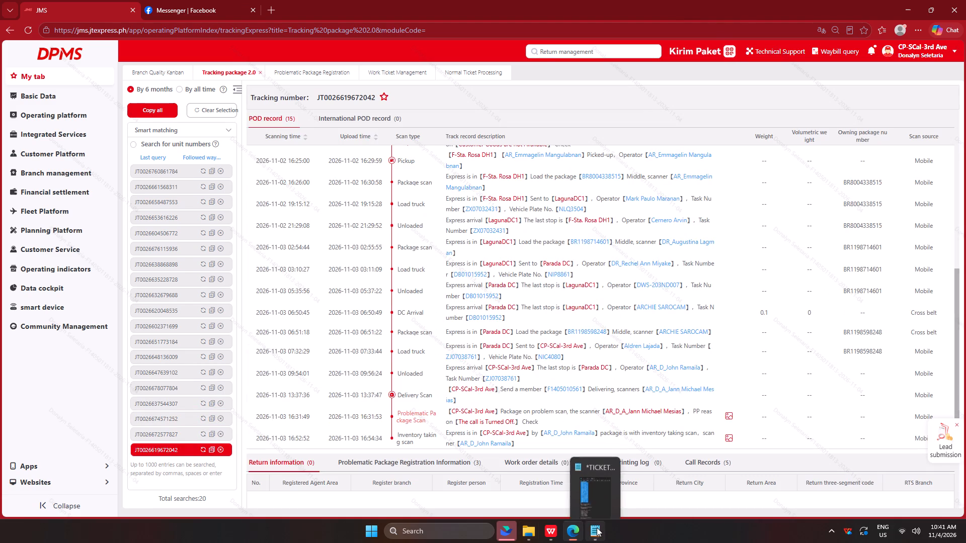
left_click(596, 528)
double_click(63, 251)
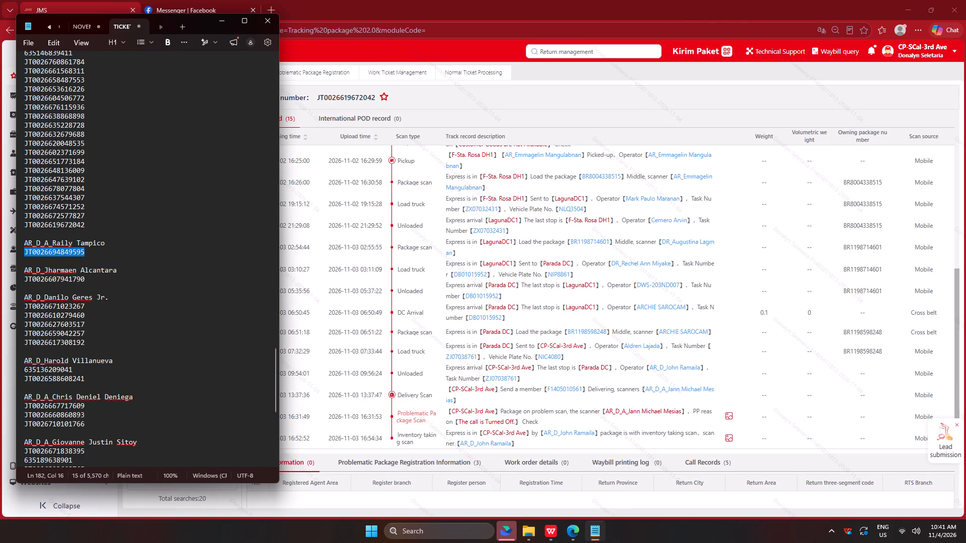
key("ctrl+c")
left_click(572, 322)
left_click(208, 102)
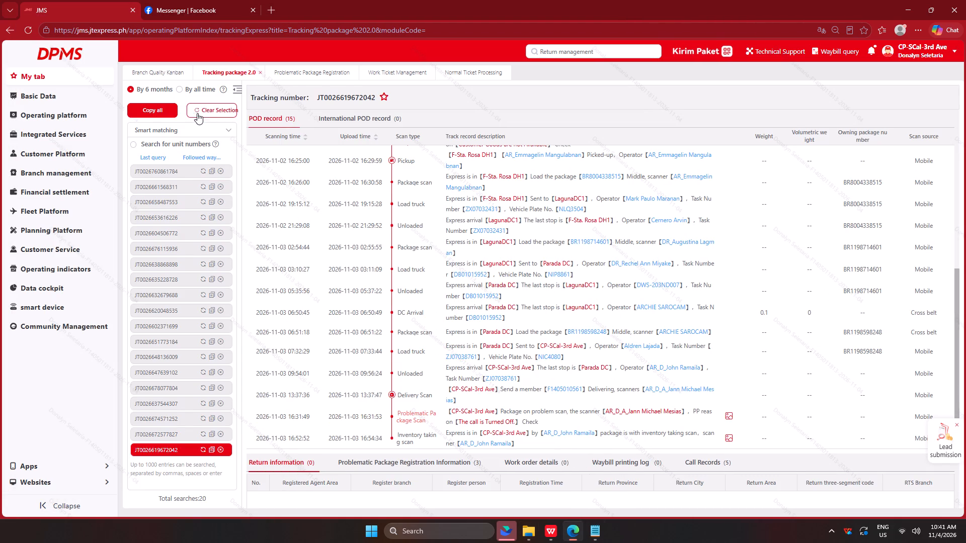
left_click(197, 110)
left_click(201, 248)
key("ctrl+v")
scroll(369, 272, "down", 2)
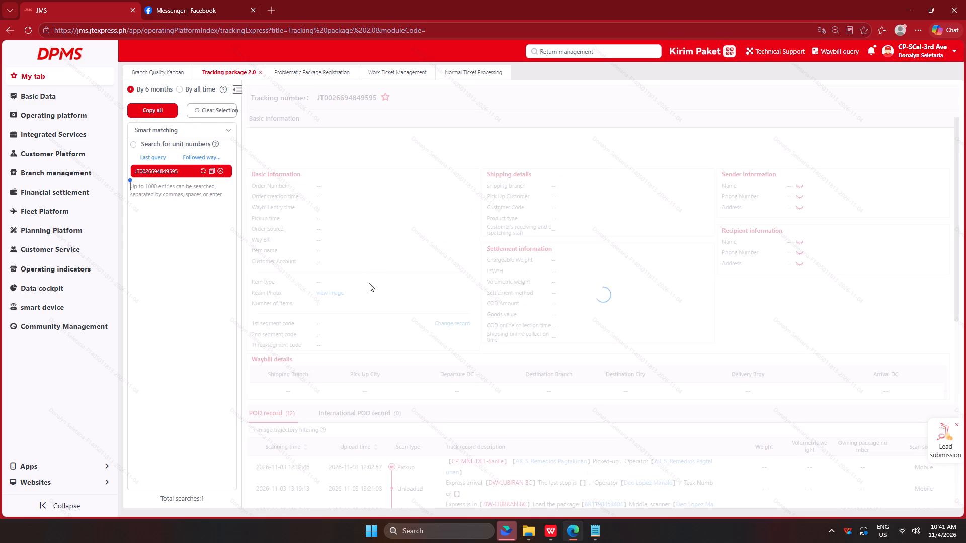
scroll(369, 283, "down", 5)
scroll(630, 367, "down", 8)
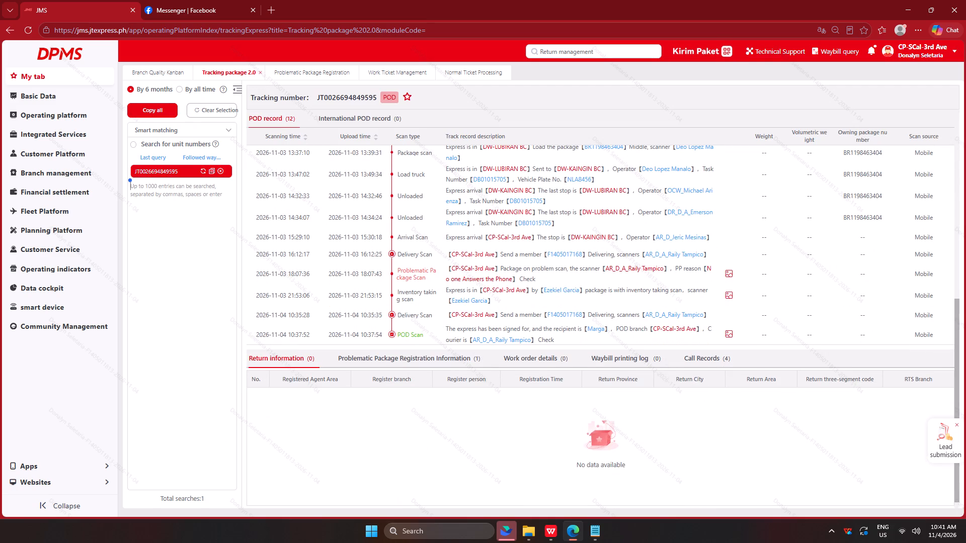
left_click(153, 155)
scroll(296, 275, "down", 7)
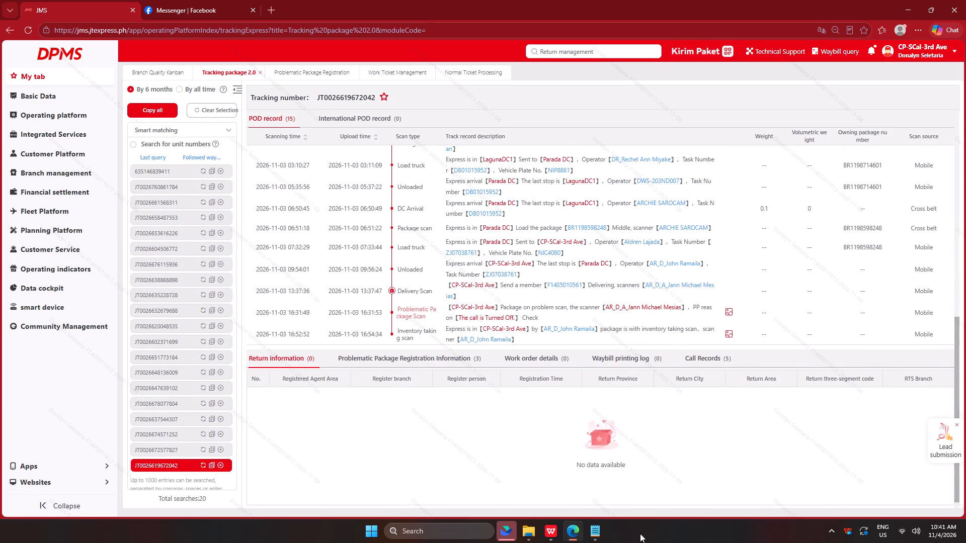
left_click(591, 527)
key("Delete")
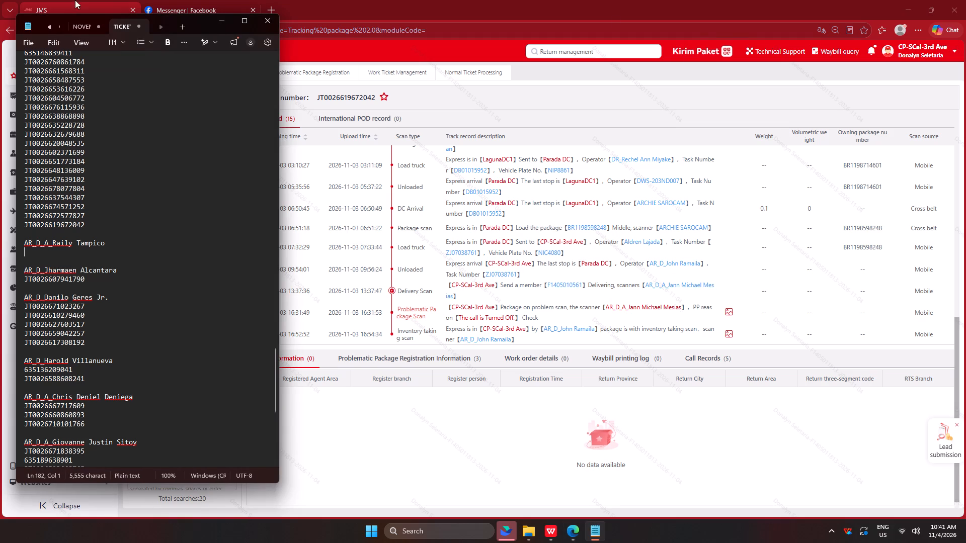
triple_click(68, 240)
key("Delete")
key("Delete")
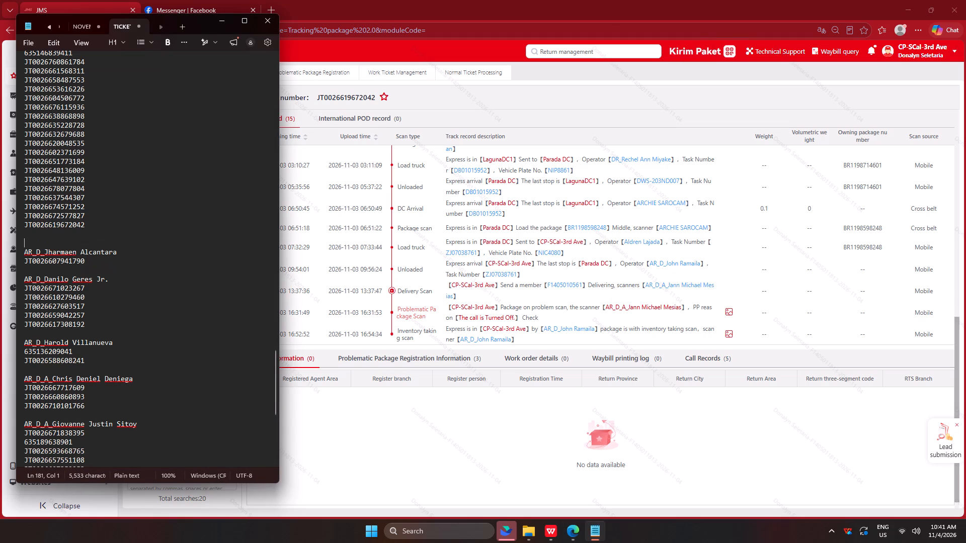
key("Delete")
double_click(40, 252)
key("ctrl+c")
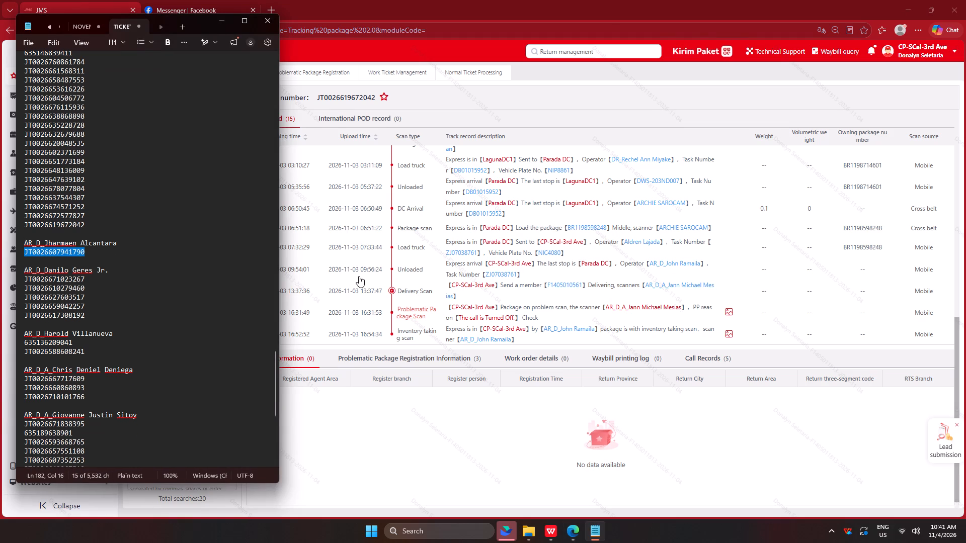
left_click(360, 276)
left_click(202, 106)
left_click(158, 253)
key("ctrl+v")
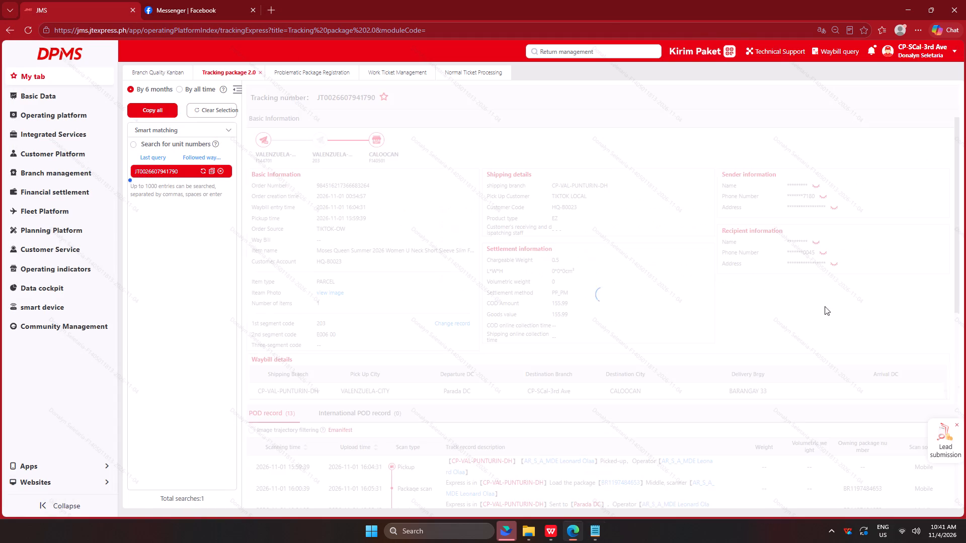
scroll(747, 314, "down", 8)
left_click(598, 530)
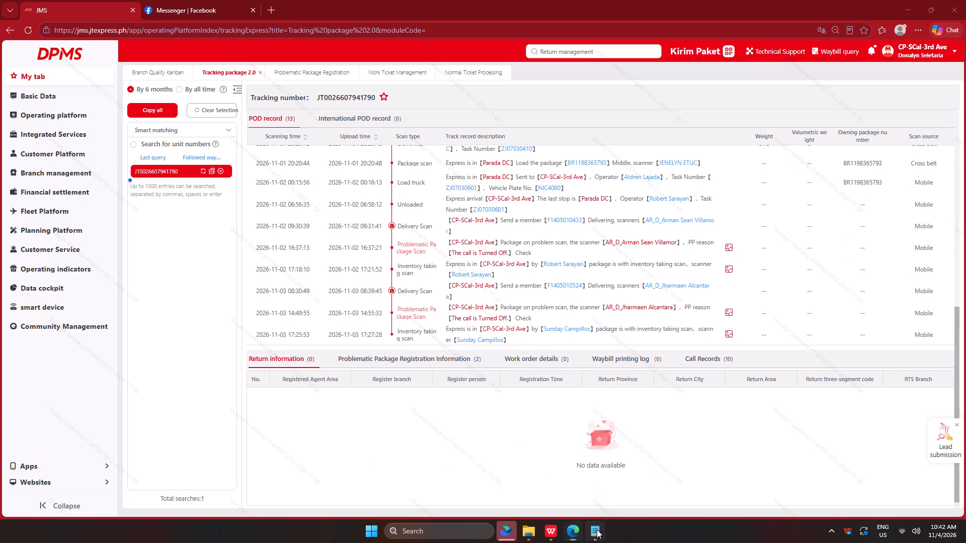
left_click_drag(22, 281, 39, 315)
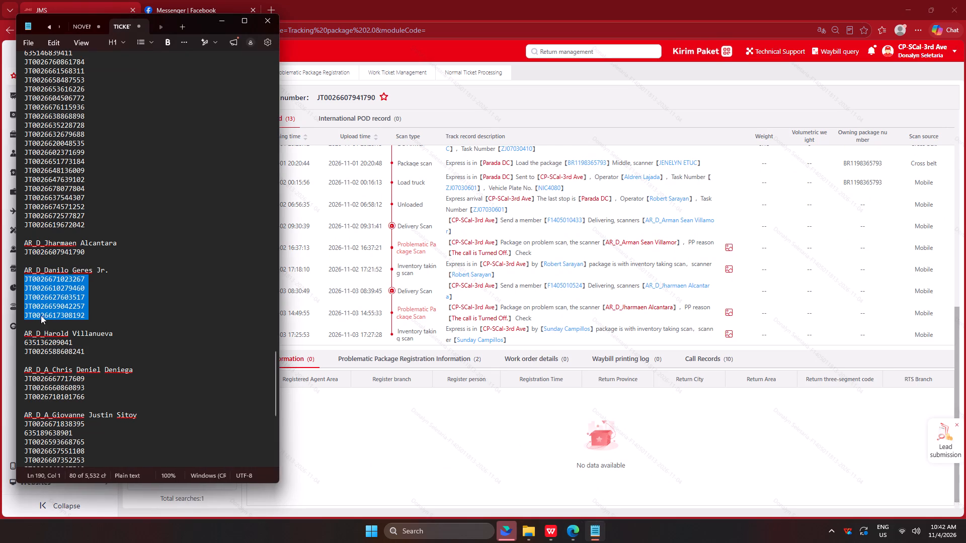
key("ctrl+c")
left_click(589, 297)
left_click(170, 234)
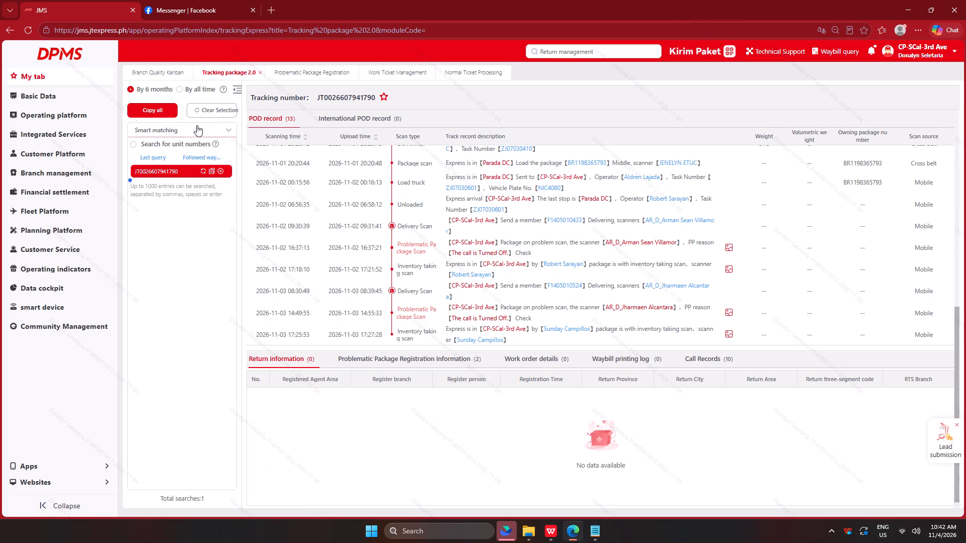
left_click(199, 112)
left_click(150, 254, "ctrl")
key("ctrl+v")
scroll(580, 254, "down", 10)
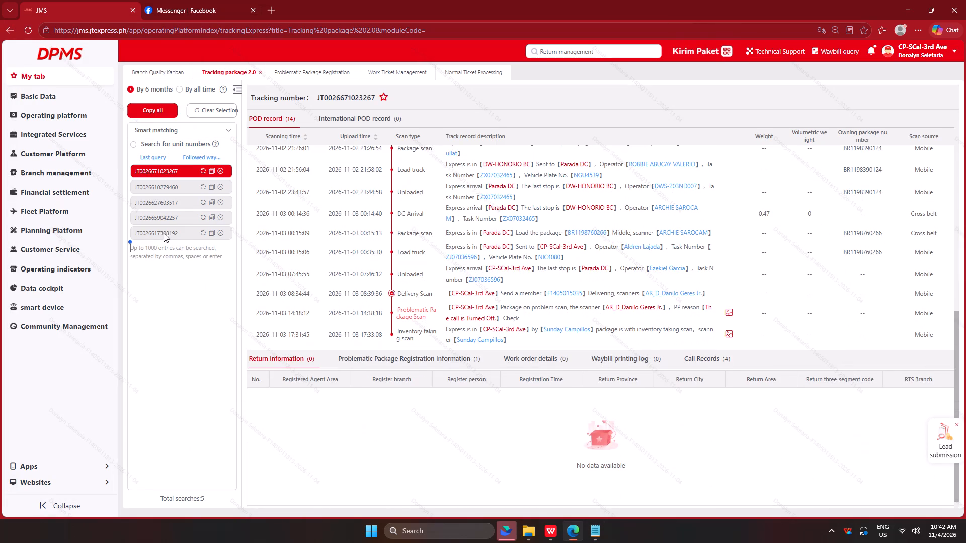
left_click(161, 190)
left_click(156, 203)
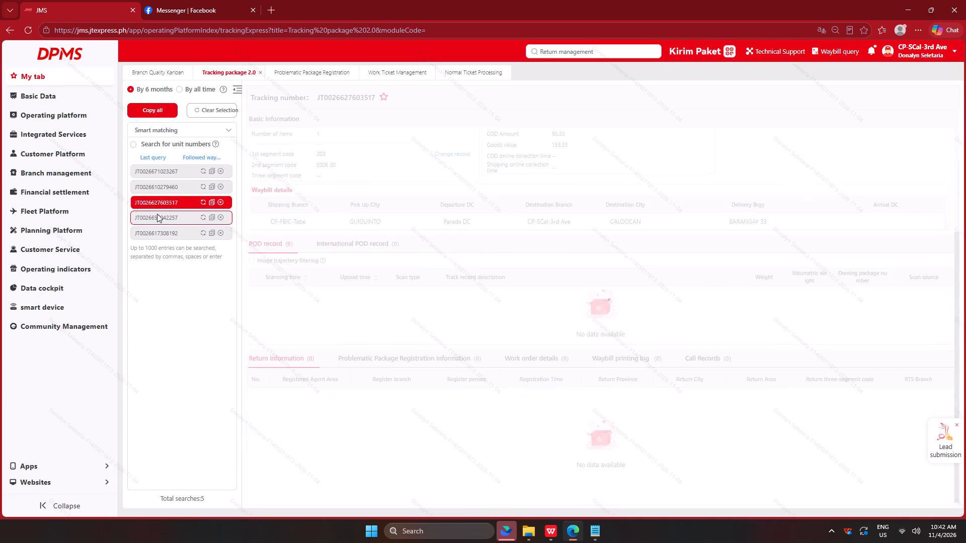
left_click(159, 218)
left_click(149, 232)
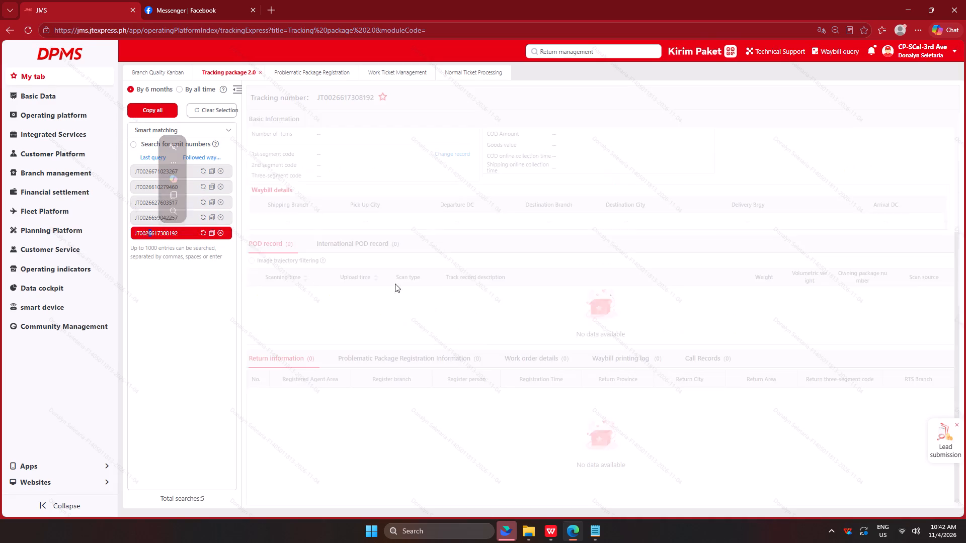
left_click(592, 528)
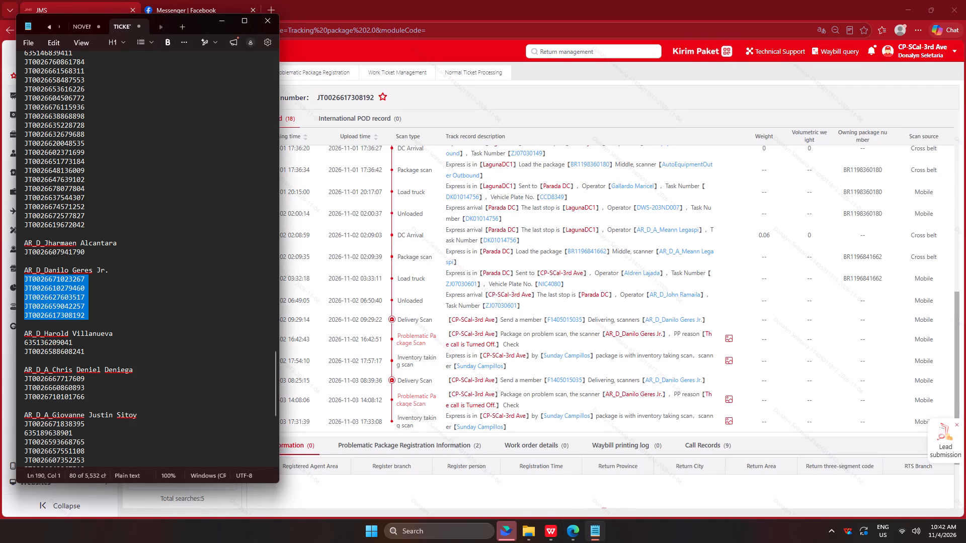
left_click_drag(23, 340, 45, 351)
key("ctrl+c")
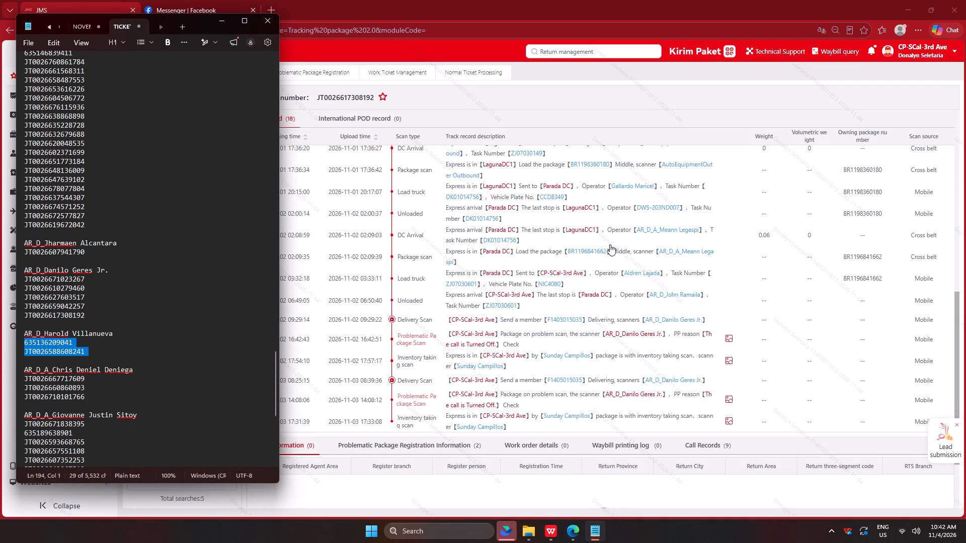
left_click(616, 256)
left_click(198, 112)
left_click(195, 193)
key("ctrl+v")
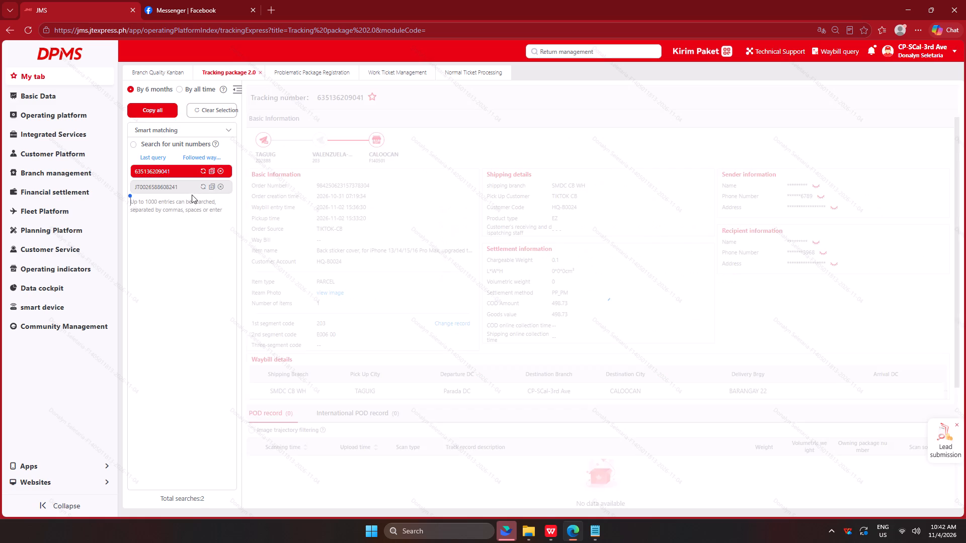
scroll(723, 188, "down", 9)
left_click(153, 194)
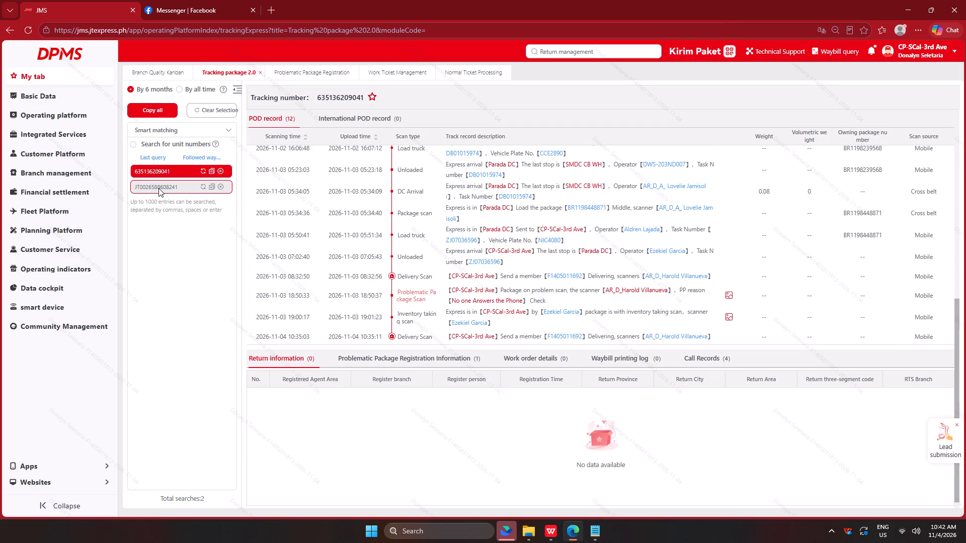
left_click(158, 188)
scroll(486, 300, "down", 8)
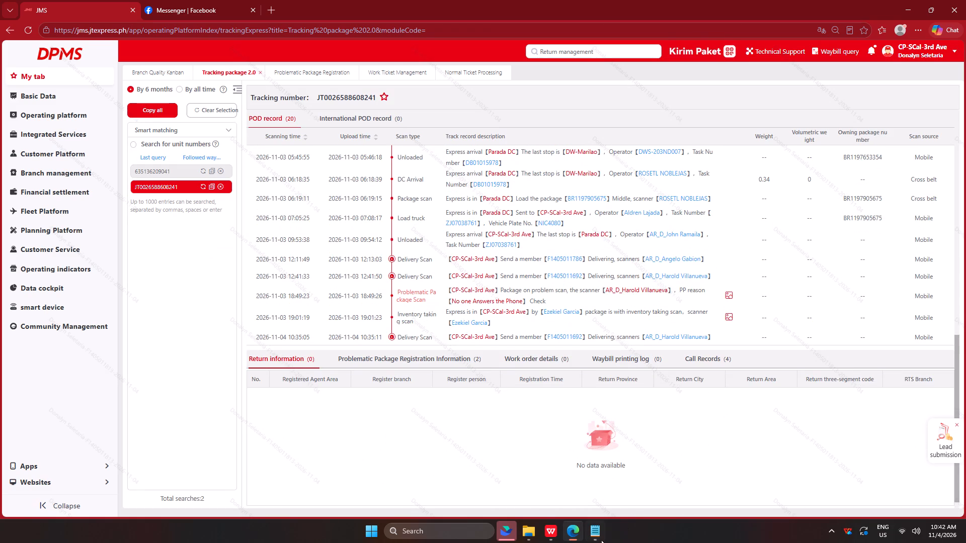
left_click(596, 533)
key("Delete")
triple_click(46, 336)
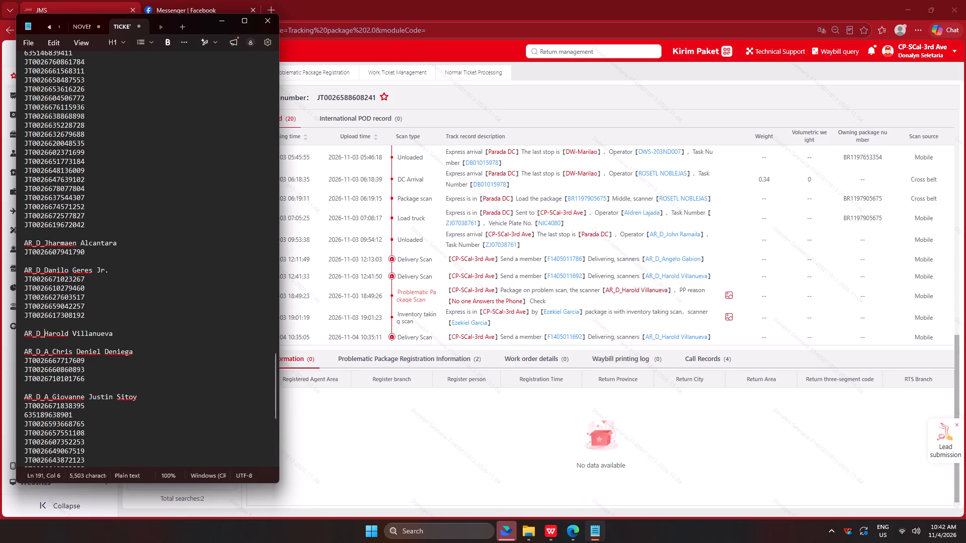
left_click(48, 336)
key("Delete")
key("Delete")
left_click_drag(21, 343, 42, 358)
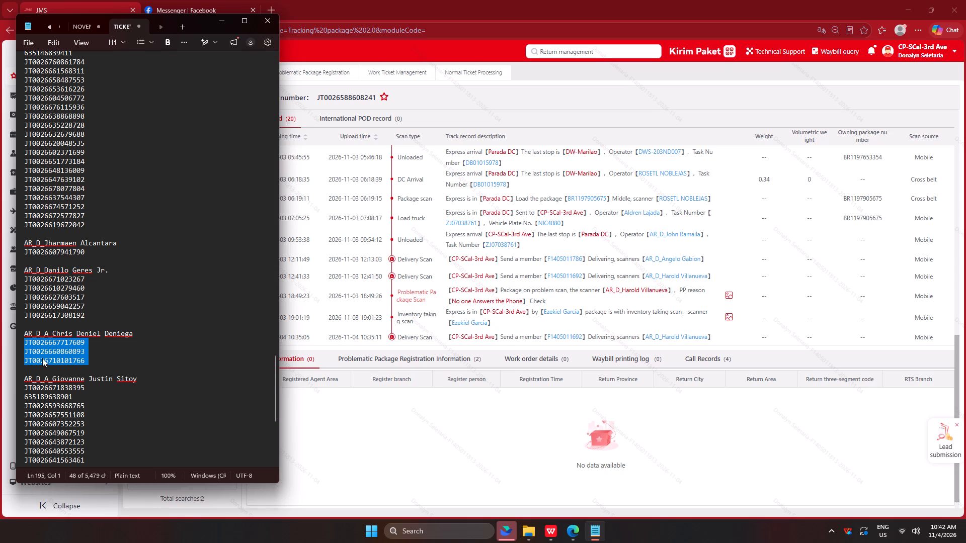
key("ctrl+c")
left_click(556, 360)
left_click(216, 108)
left_click(183, 224)
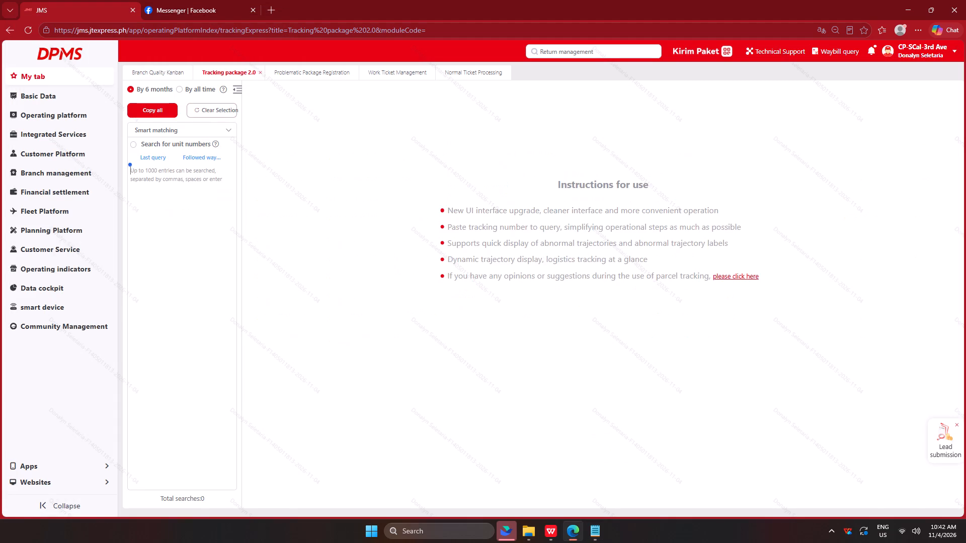
key("ctrl+v")
scroll(508, 248, "down", 8)
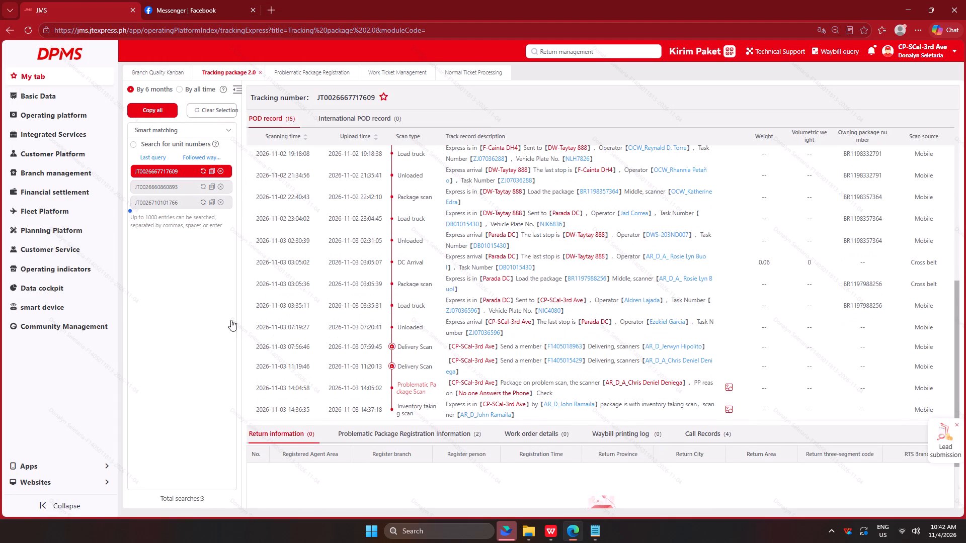
left_click(162, 184)
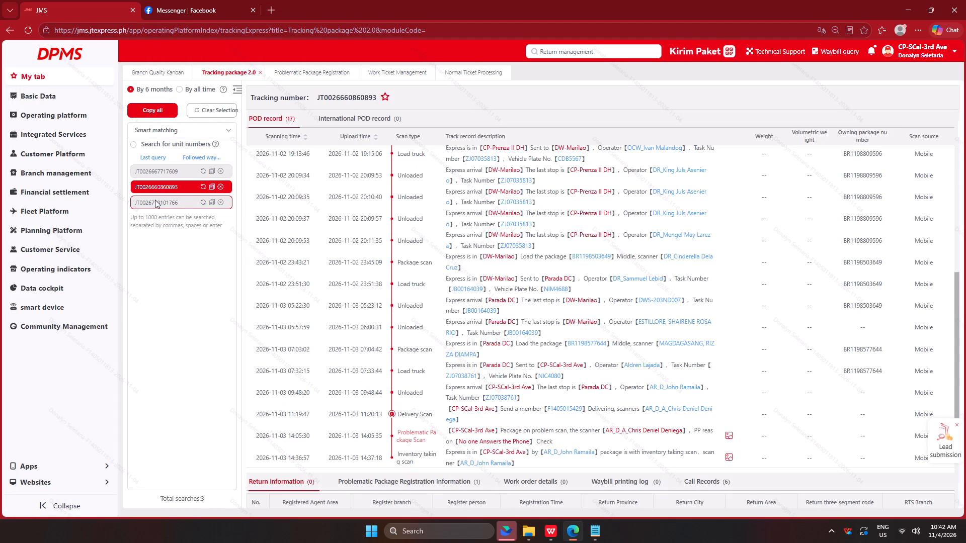
left_click(154, 199)
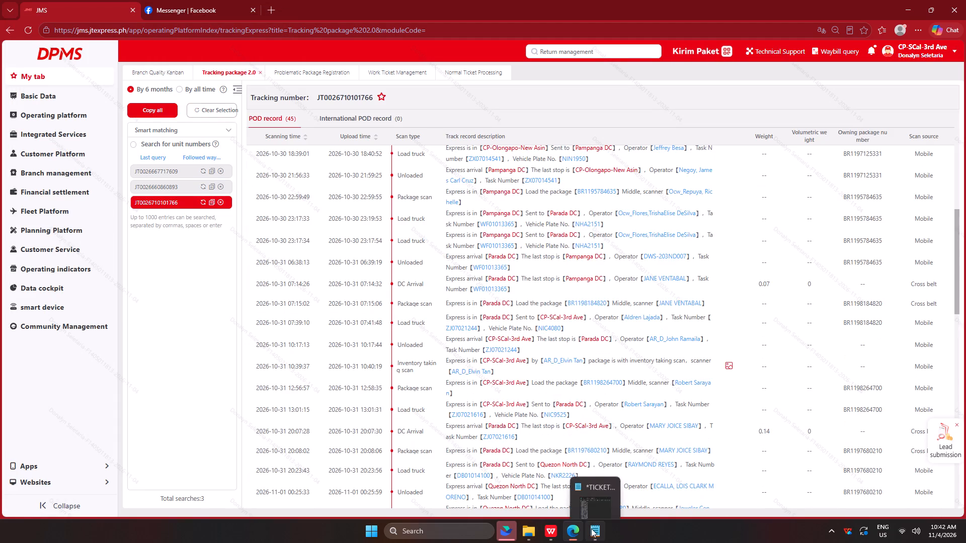
scroll(522, 310, "down", 6)
scroll(557, 373, "down", 7)
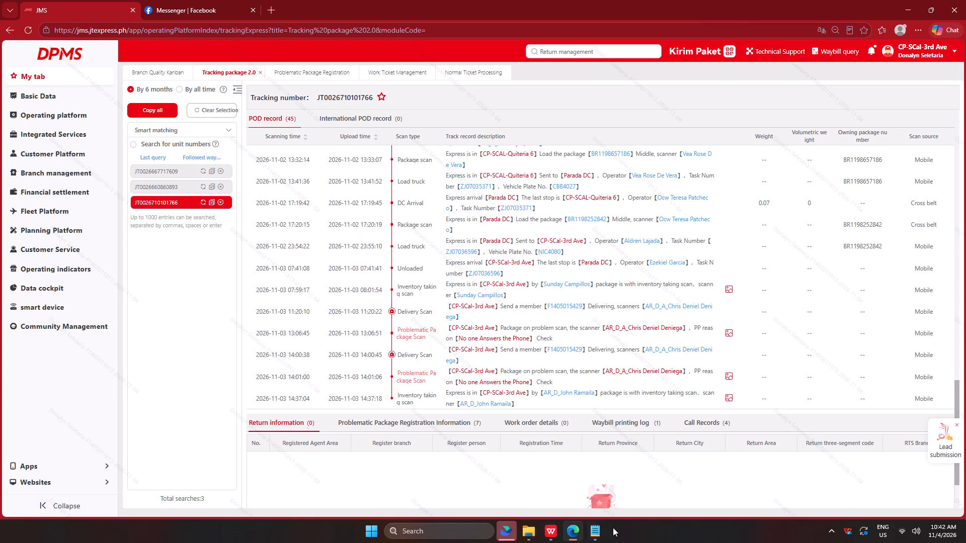
left_click(596, 531)
scroll(209, 450, "down", 5)
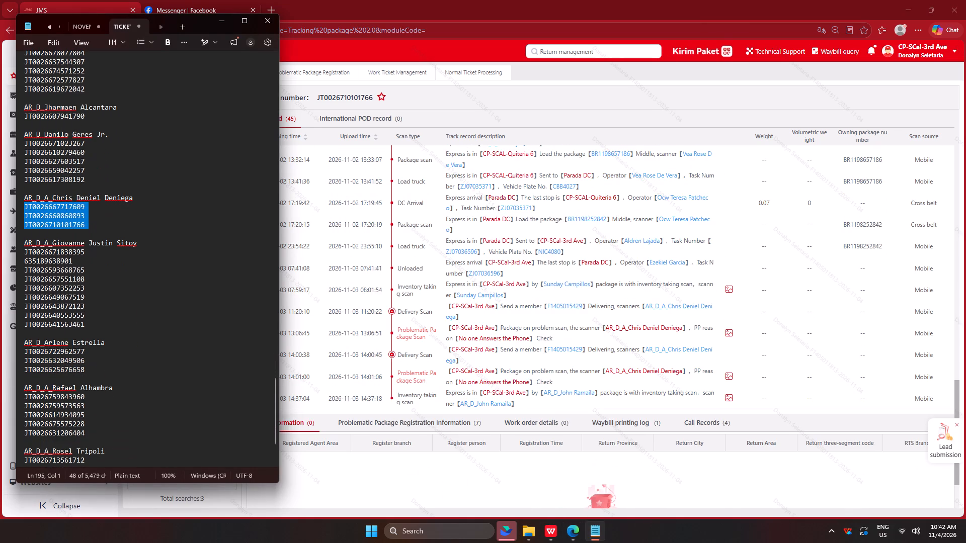
left_click_drag(21, 253, 32, 326)
key("ctrl+c")
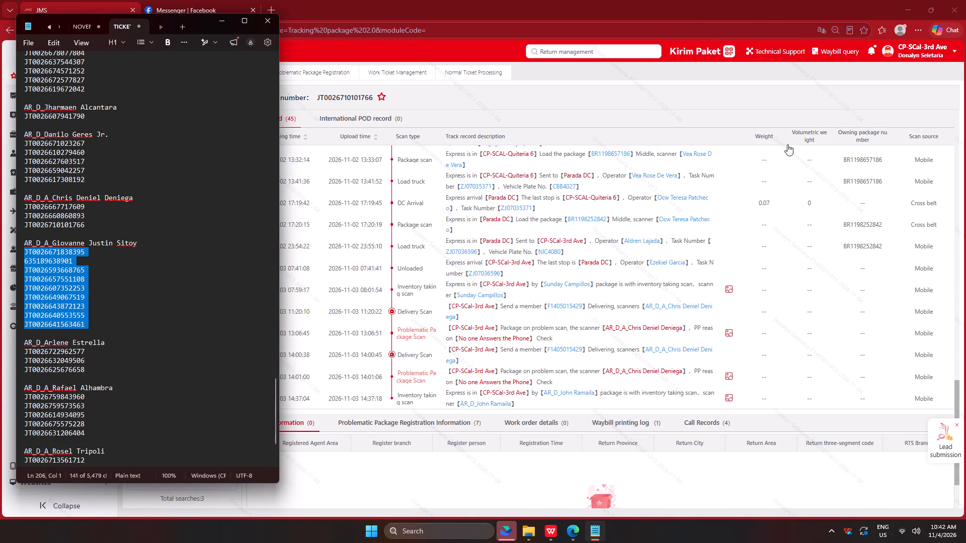
left_click(694, 175)
left_click(204, 104)
left_click(192, 225)
key("ctrl+v")
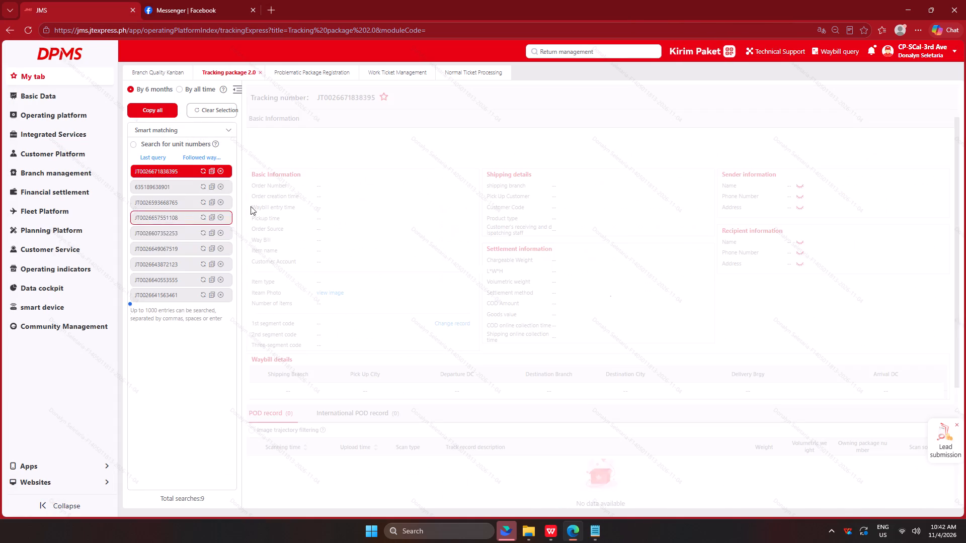
Review the POD records of the nine searched waybills in turn, removing each from the search list once checked.
scroll(518, 222, "down", 9)
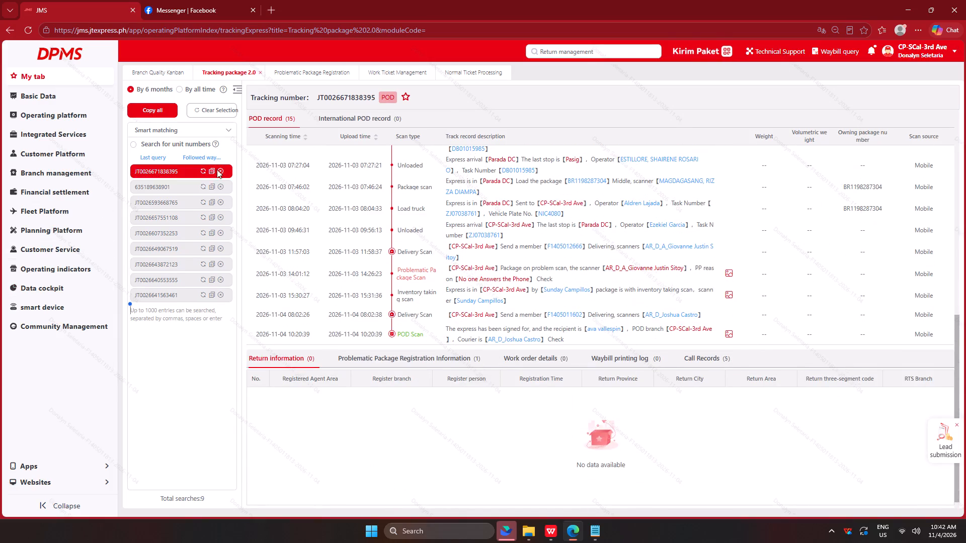
left_click(219, 171)
left_click(218, 171)
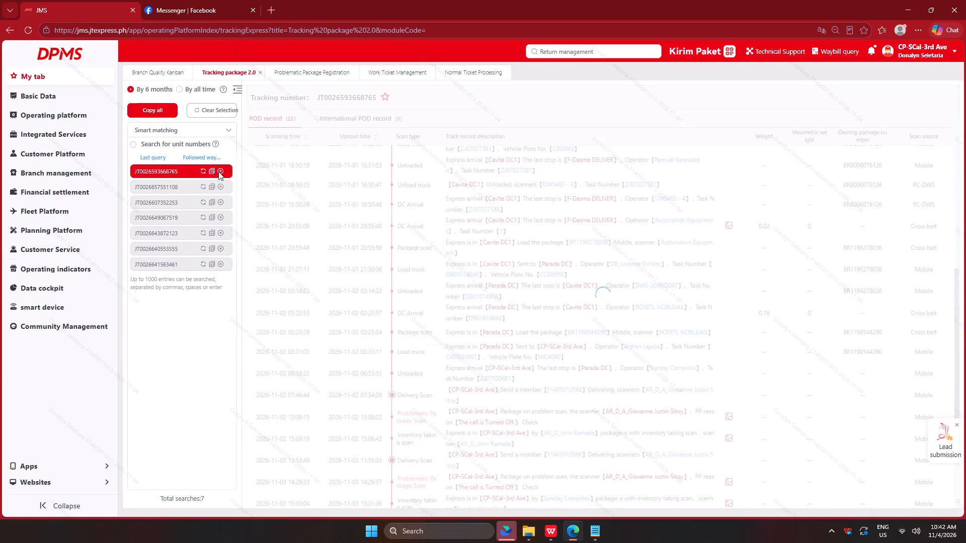
scroll(467, 205, "down", 7)
left_click(222, 169)
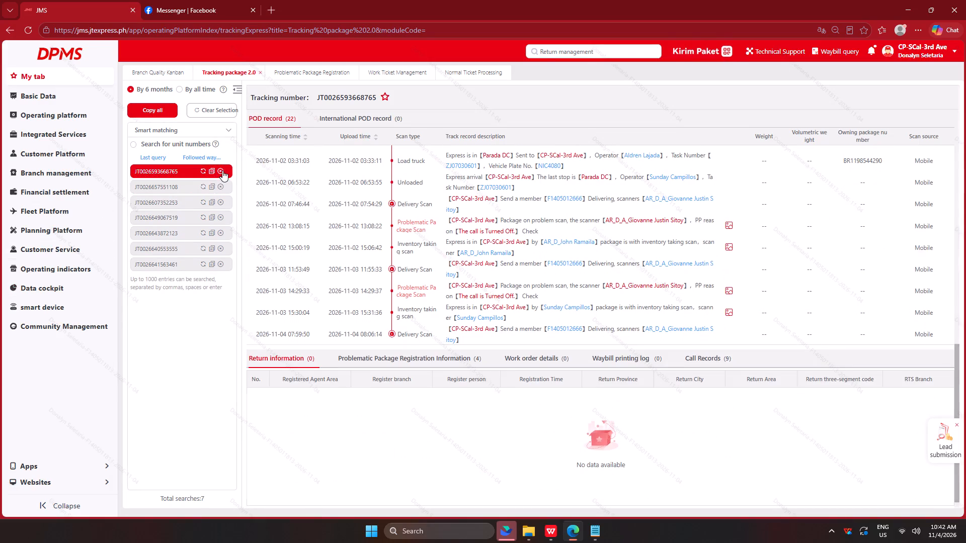
left_click(221, 171)
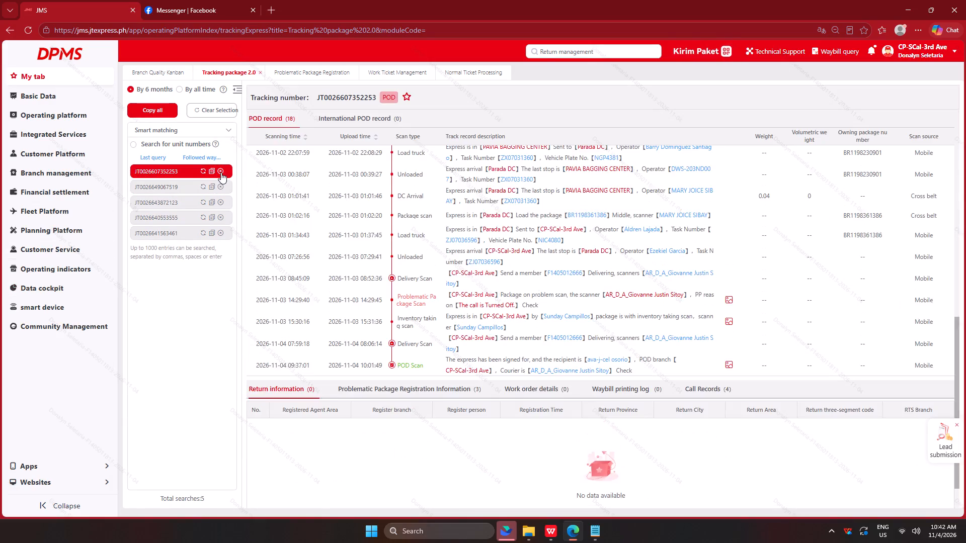
left_click(221, 172)
left_click(220, 170)
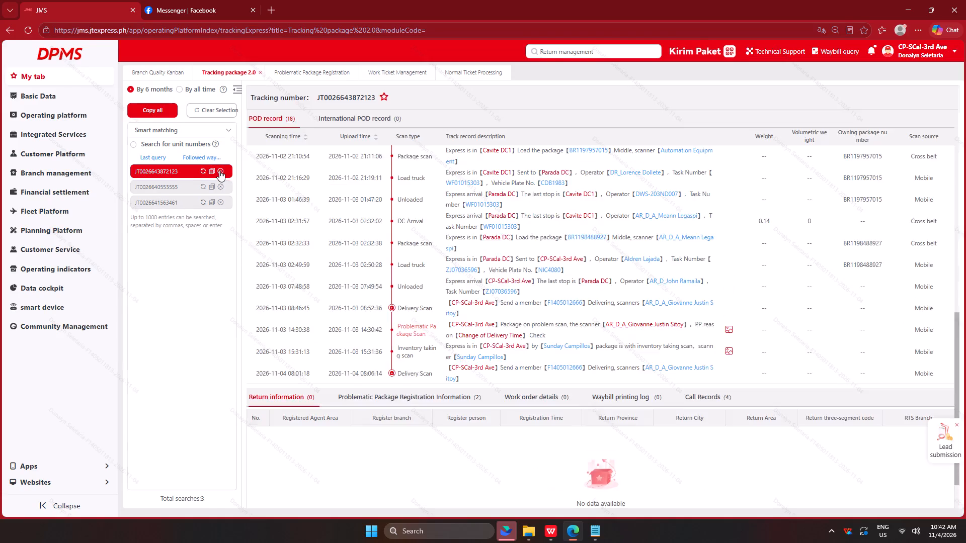
left_click(219, 170)
left_click(219, 170)
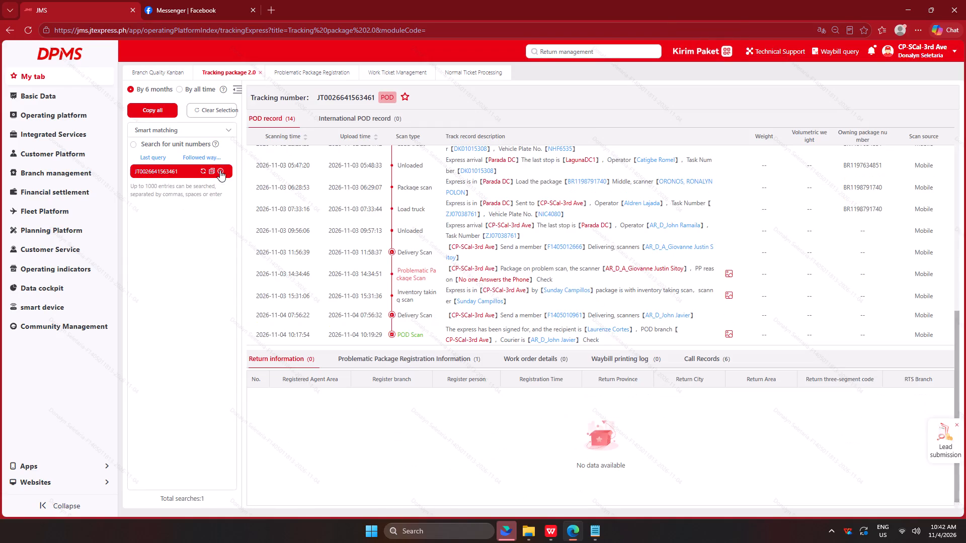
left_click(220, 170)
left_click(585, 529)
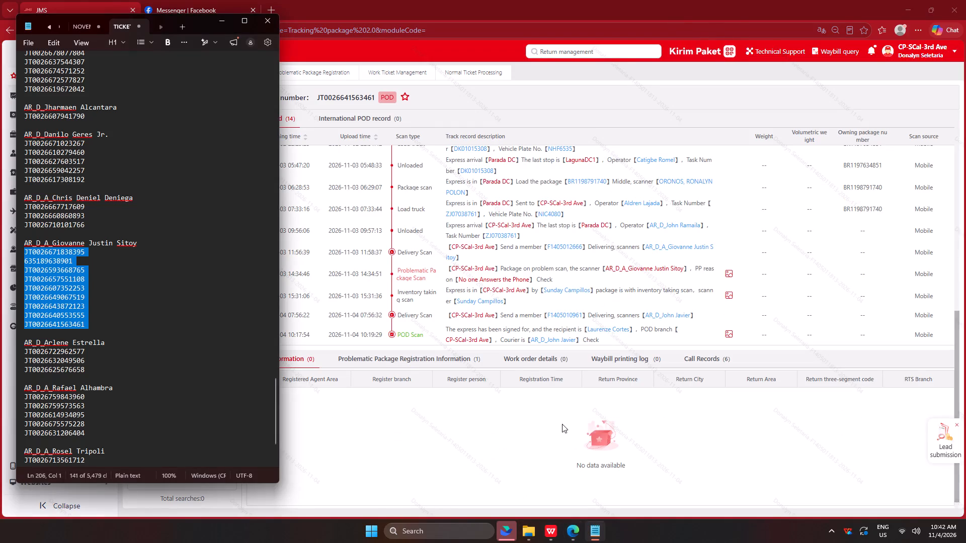
key("Delete")
triple_click(61, 242)
key("Delete")
key("Delete")
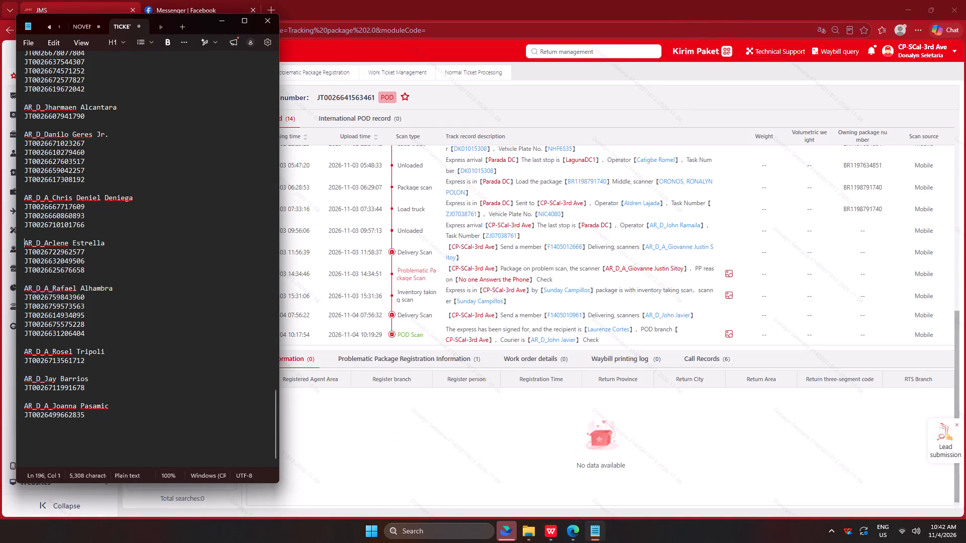
left_click_drag(19, 252, 26, 267)
left_click(33, 257)
left_click_drag(20, 253, 28, 271)
key("ctrl+c")
left_click(567, 252)
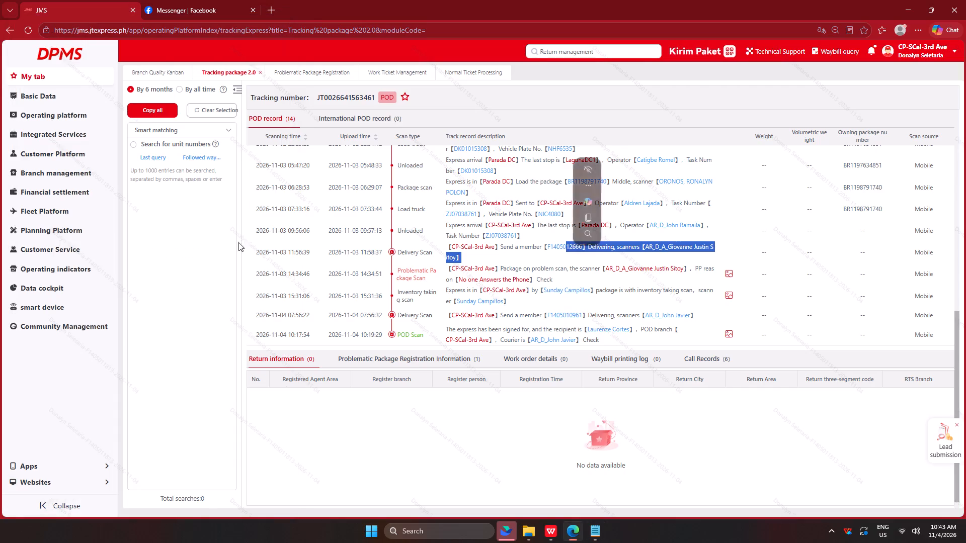
left_click(179, 225)
key("ctrl+v")
scroll(658, 229, "down", 8)
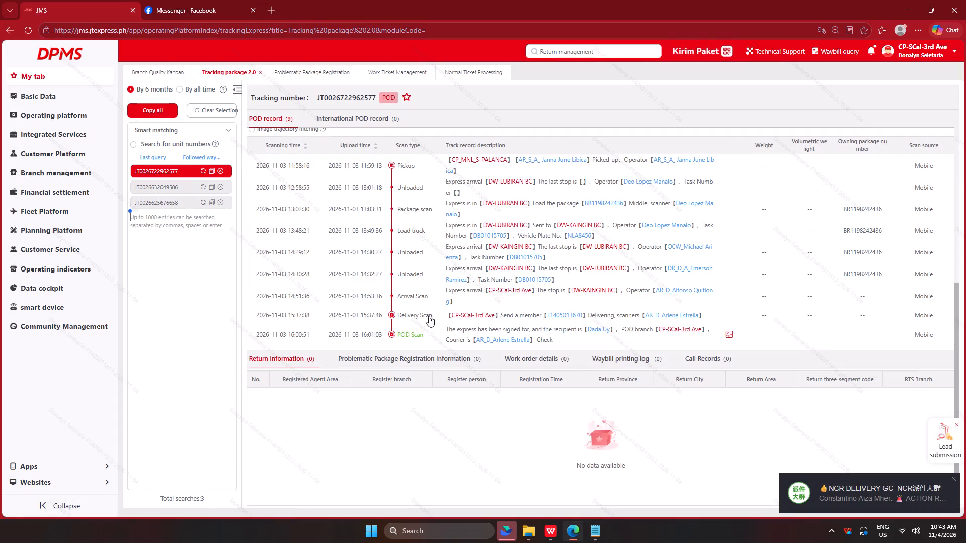
left_click(185, 188)
scroll(621, 255, "down", 7)
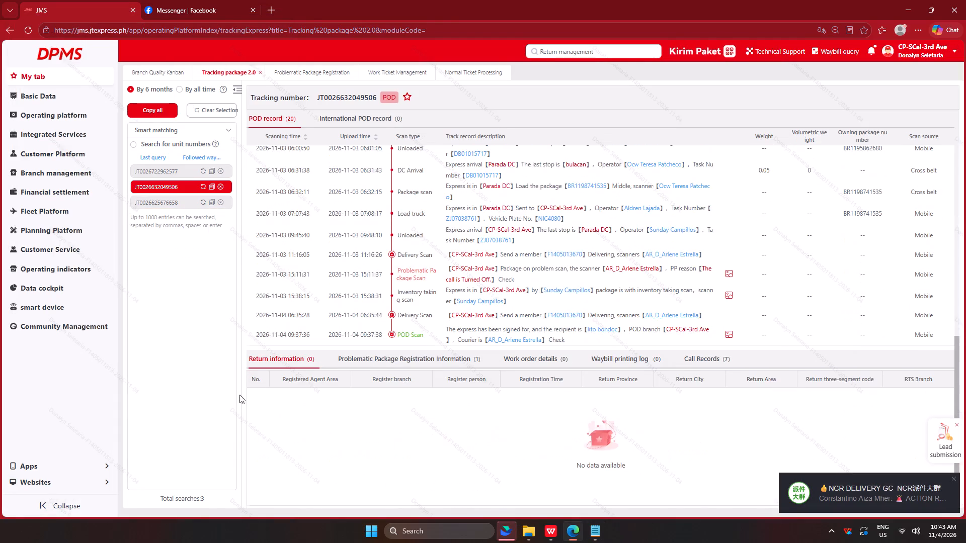
left_click(165, 203)
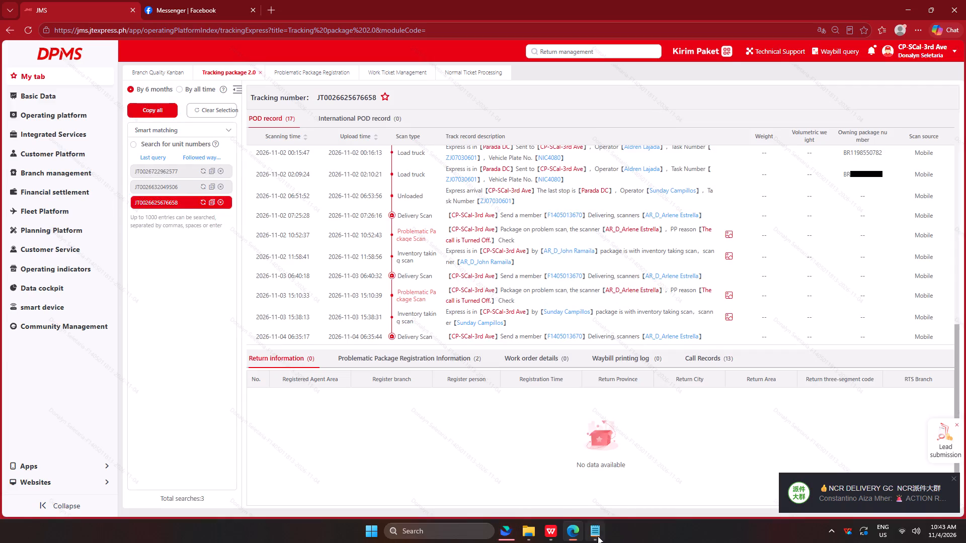
left_click(594, 534)
key("Delete")
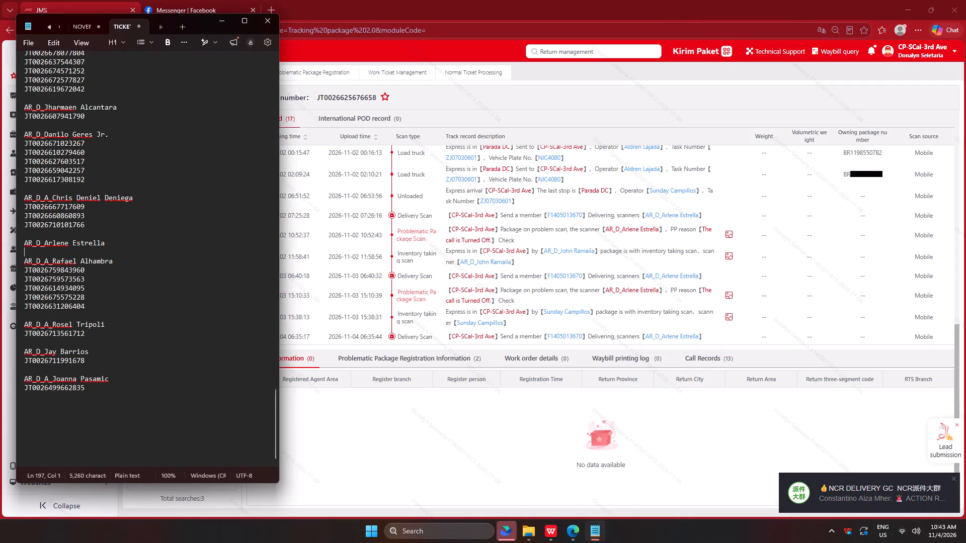
triple_click(53, 247)
triple_click(56, 243)
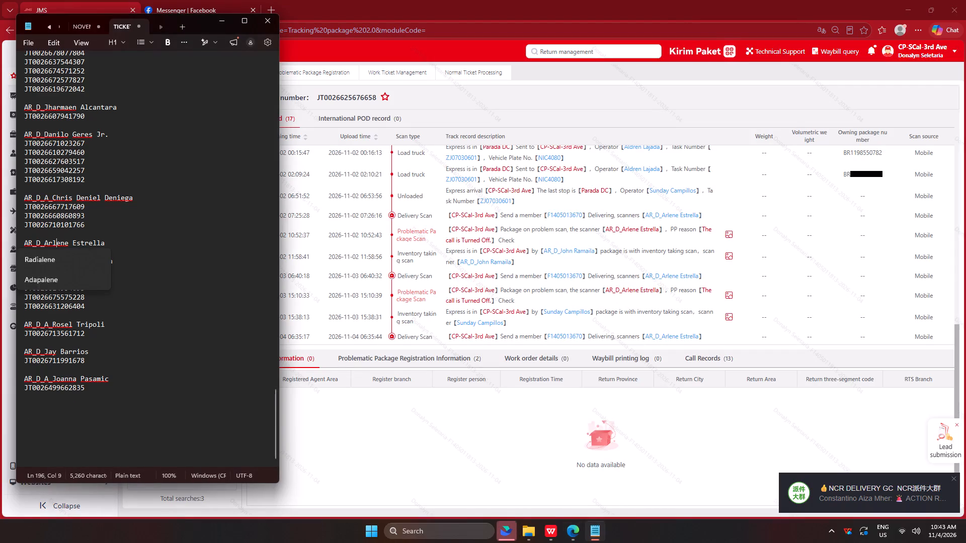
key("Delete")
key("Delete")
left_click_drag(21, 256, 36, 298)
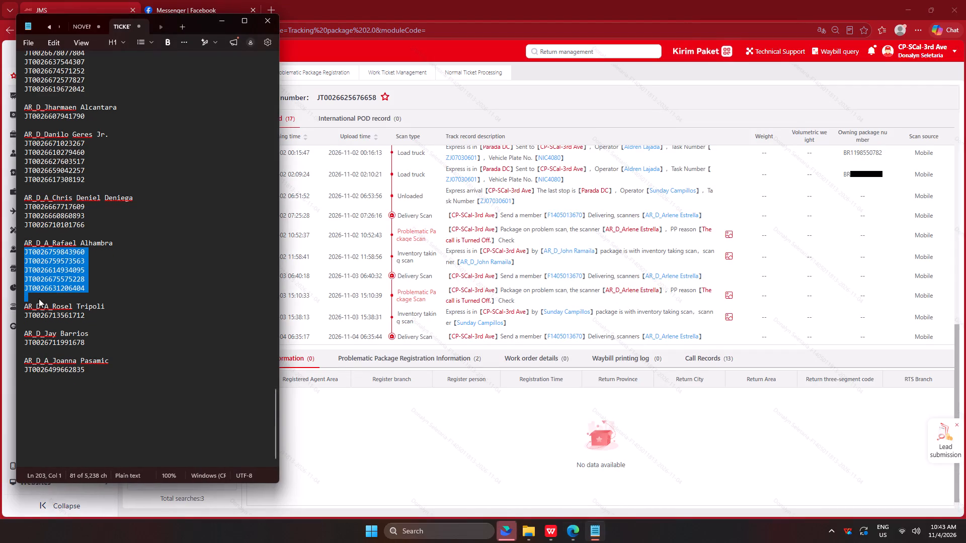
key("ctrl+c")
left_click(727, 344)
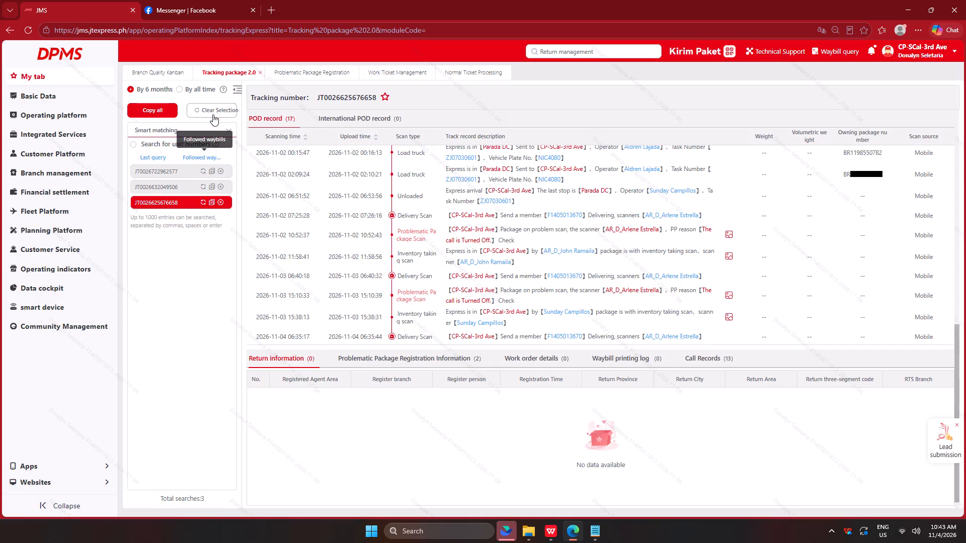
left_click(213, 110)
left_click(185, 261)
key("ctrl+v")
scroll(645, 312, "down", 3)
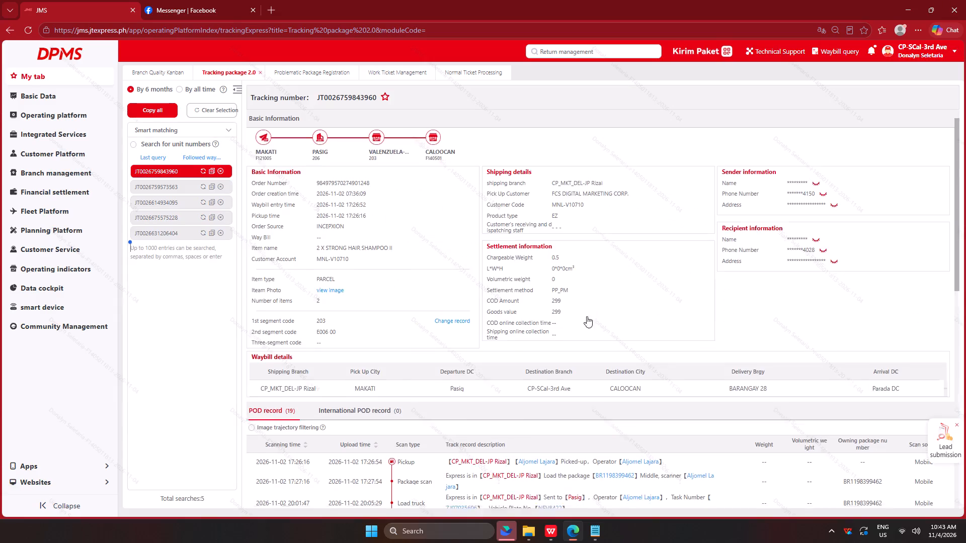
scroll(587, 316, "down", 5)
scroll(421, 265, "down", 5)
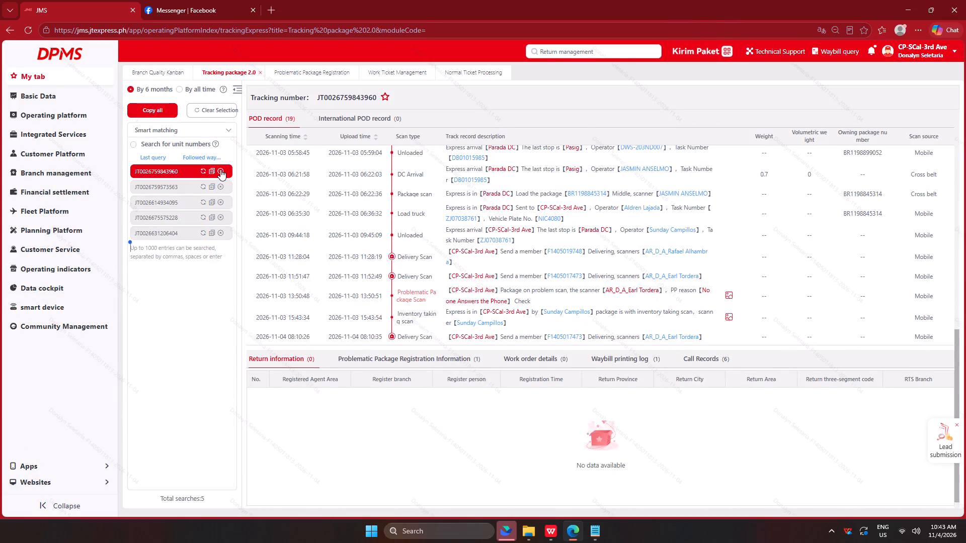
left_click(220, 169)
left_click(218, 170)
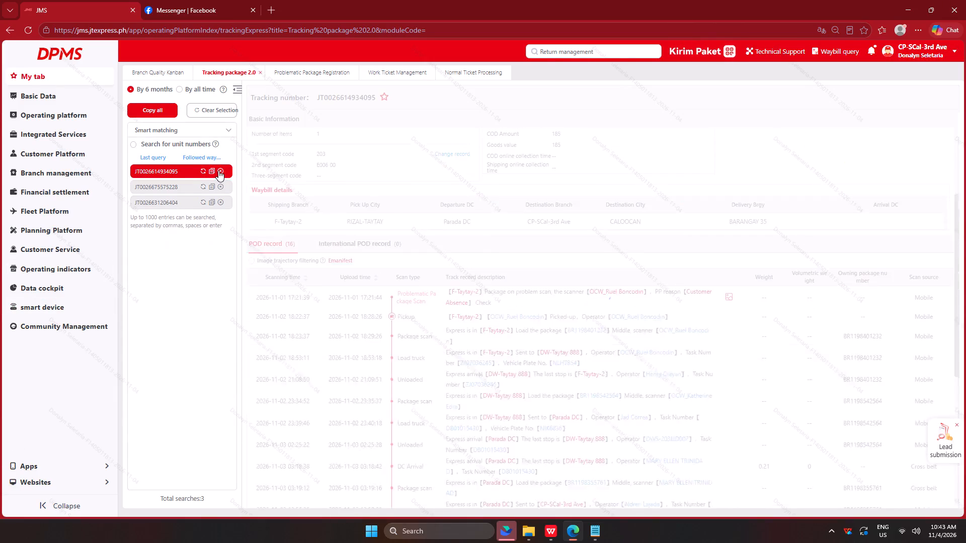
left_click(218, 170)
left_click(218, 170)
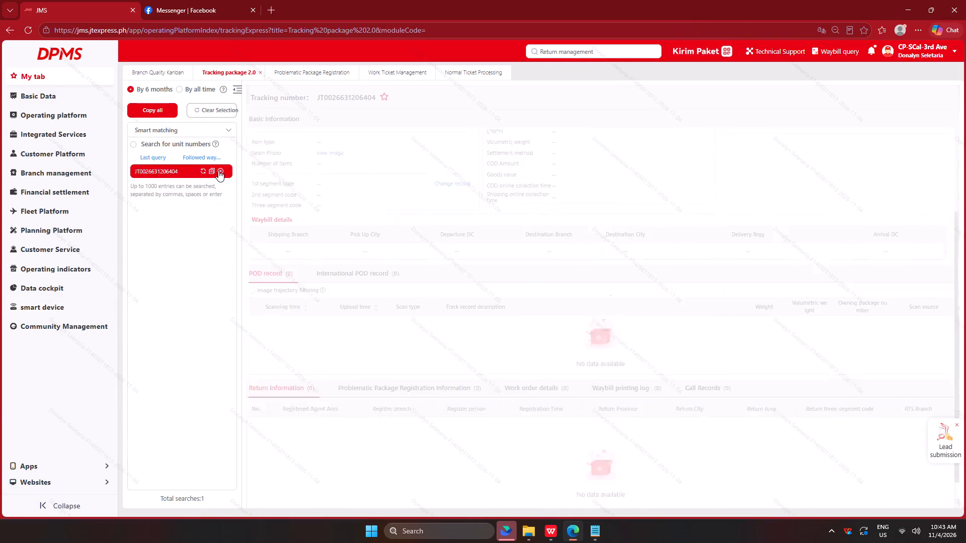
left_click(218, 170)
left_click(596, 530)
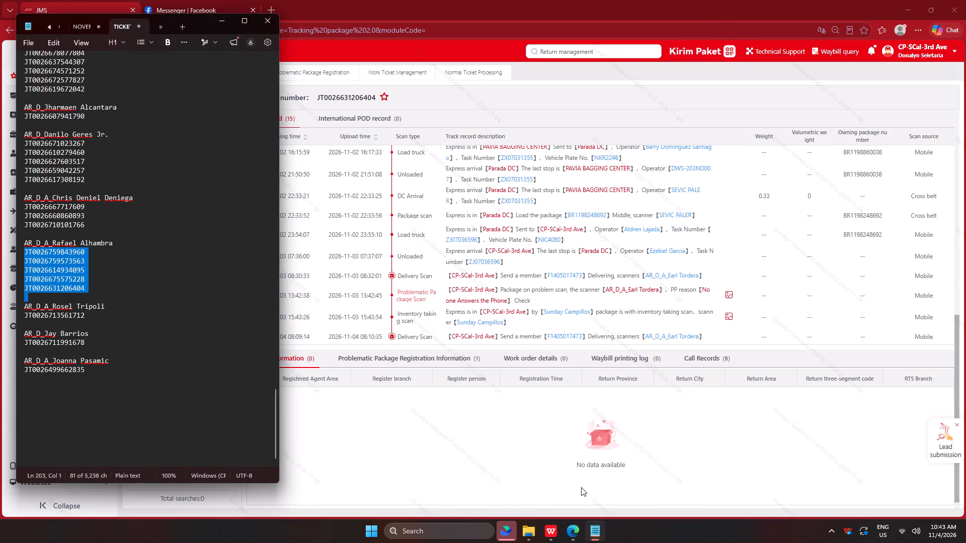
key("Delete")
triple_click(42, 242)
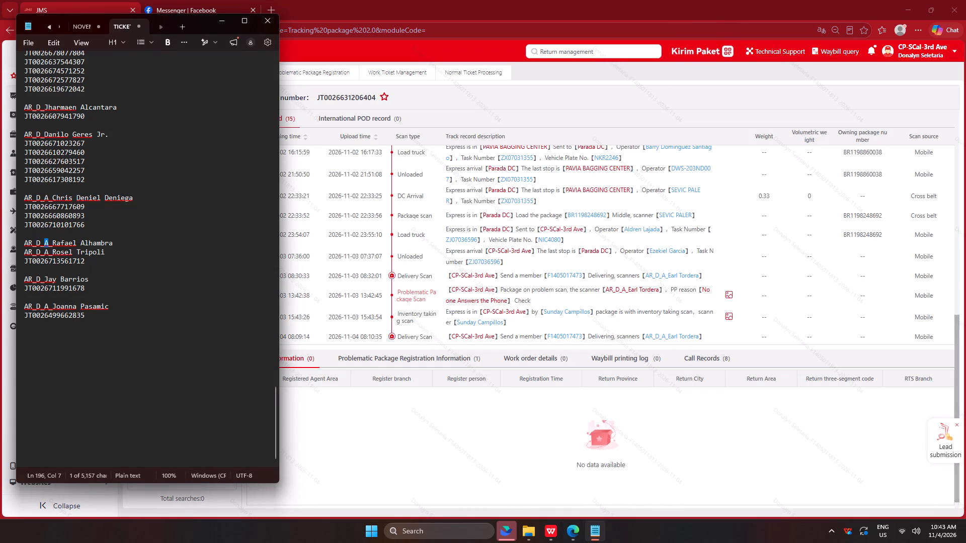
left_click(44, 242)
key("Delete")
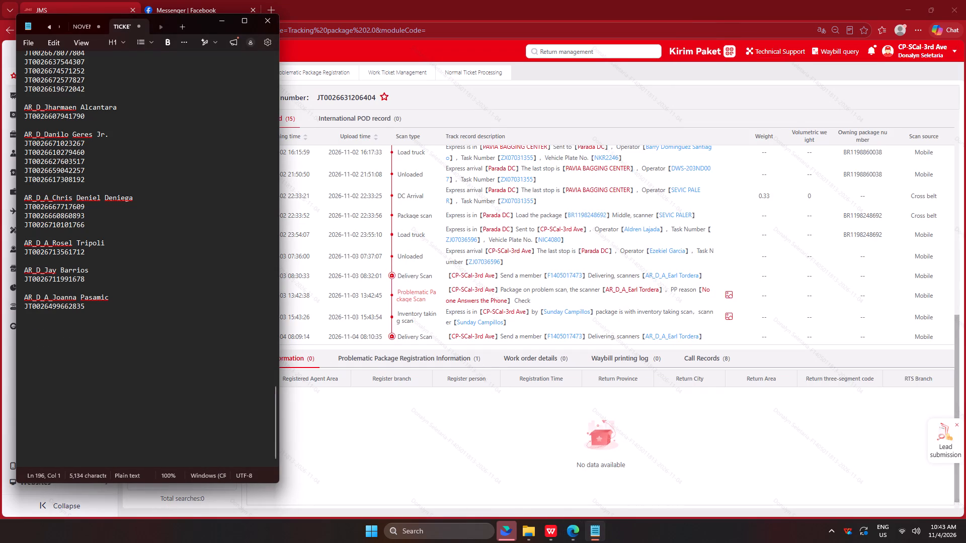
scroll(137, 225, "up", 7)
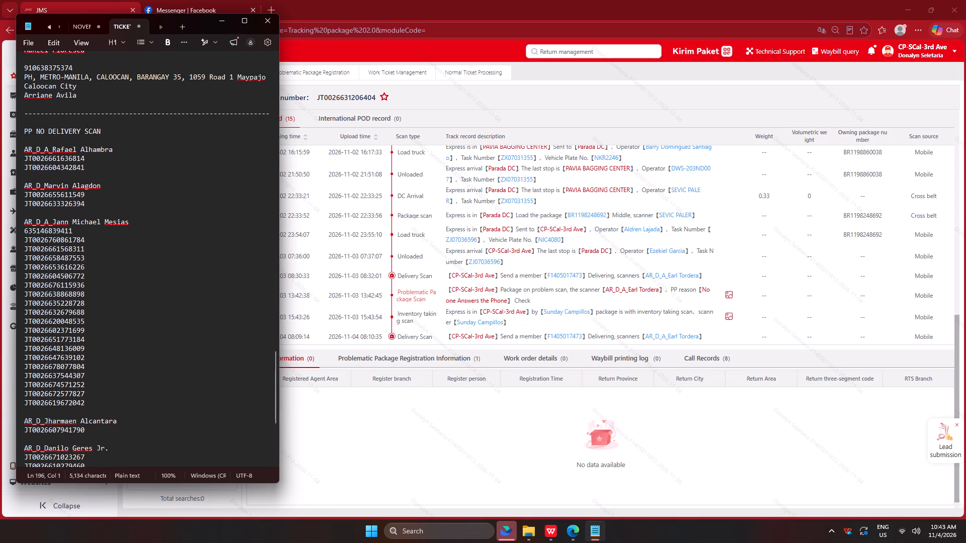
scroll(58, 234, "down", 3)
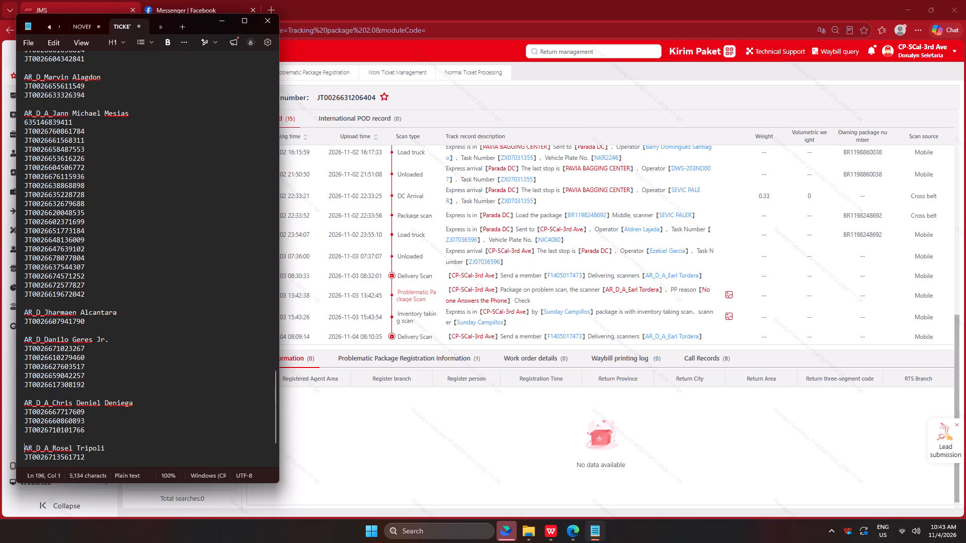
left_click_drag(23, 105, 36, 364)
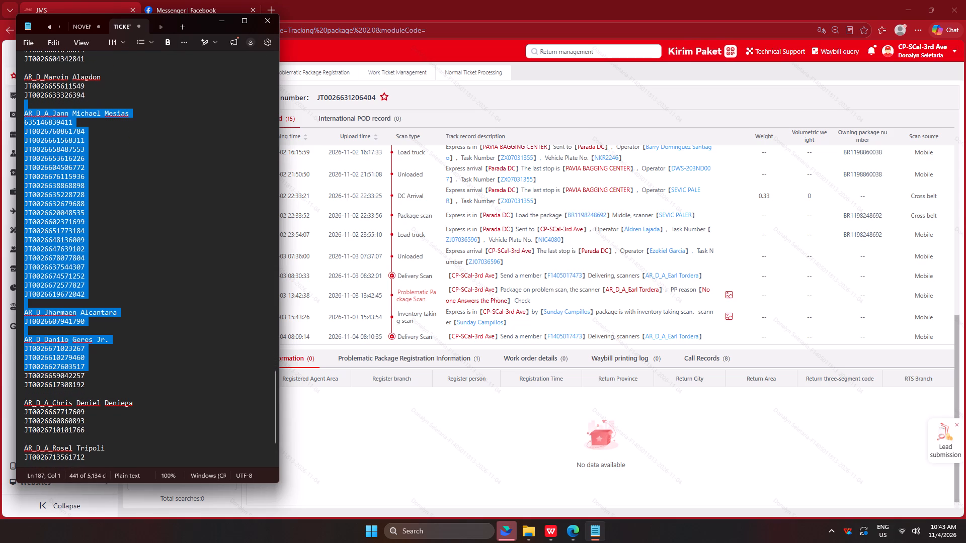
left_click_drag(36, 364, 46, 436)
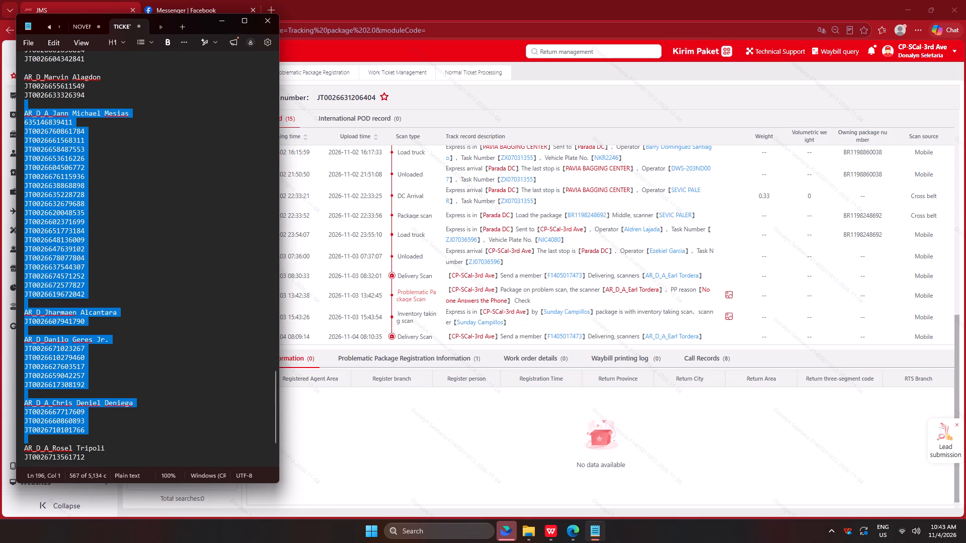
left_click_drag(46, 436, 46, 436)
key("ctrl+x")
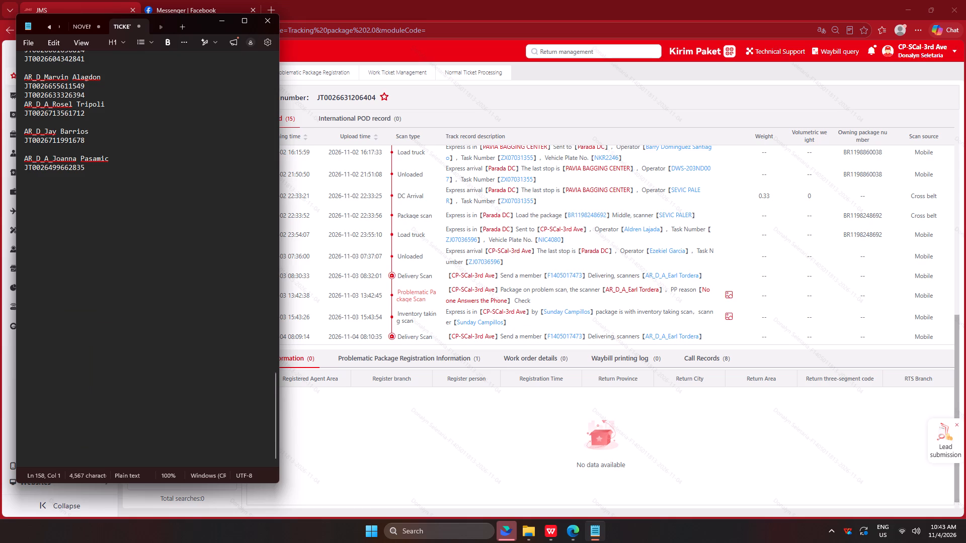
key("Return")
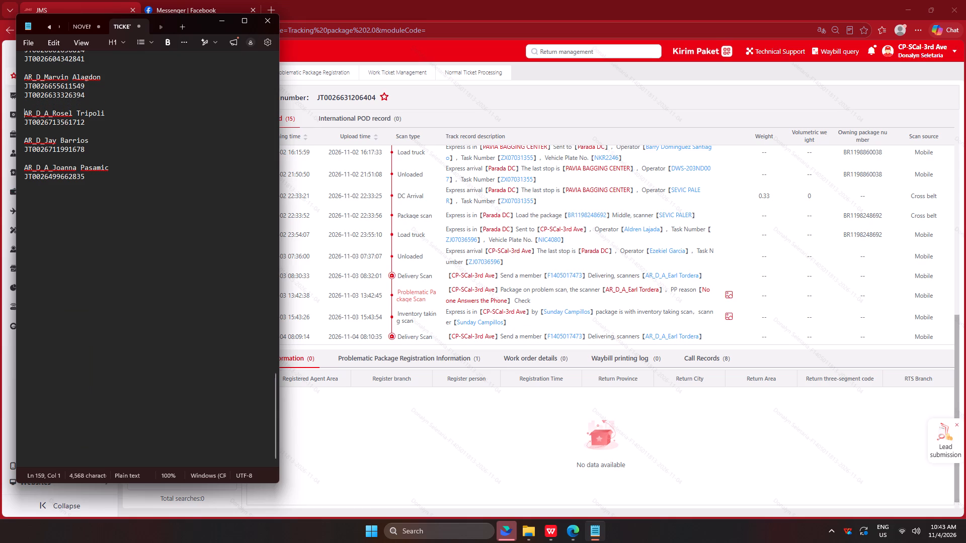
Paste the copied courier waybill lists below the last entry of the Notepad ticket list and head them "PP NO DELIVERY SCAN".
left_click(31, 220)
key("ctrl+v")
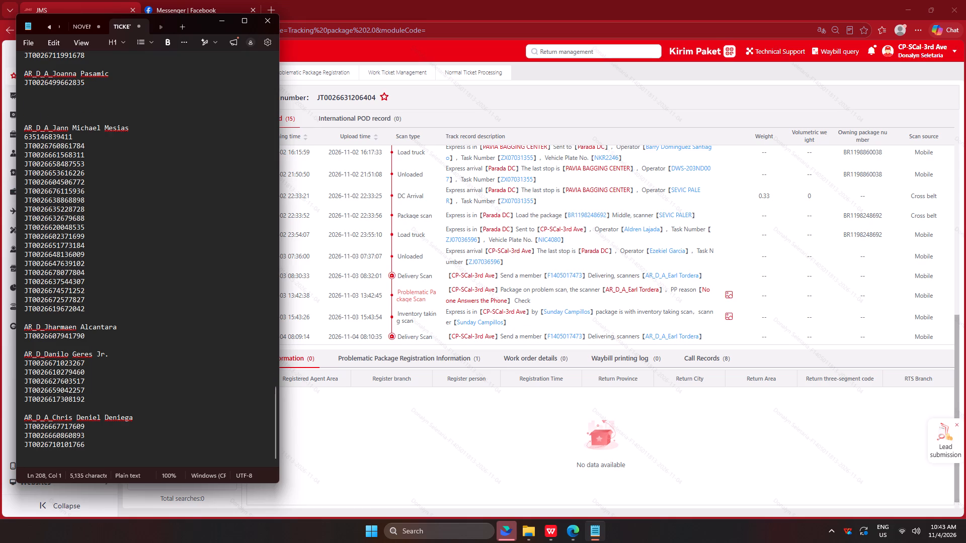
left_click(42, 115)
key("Up")
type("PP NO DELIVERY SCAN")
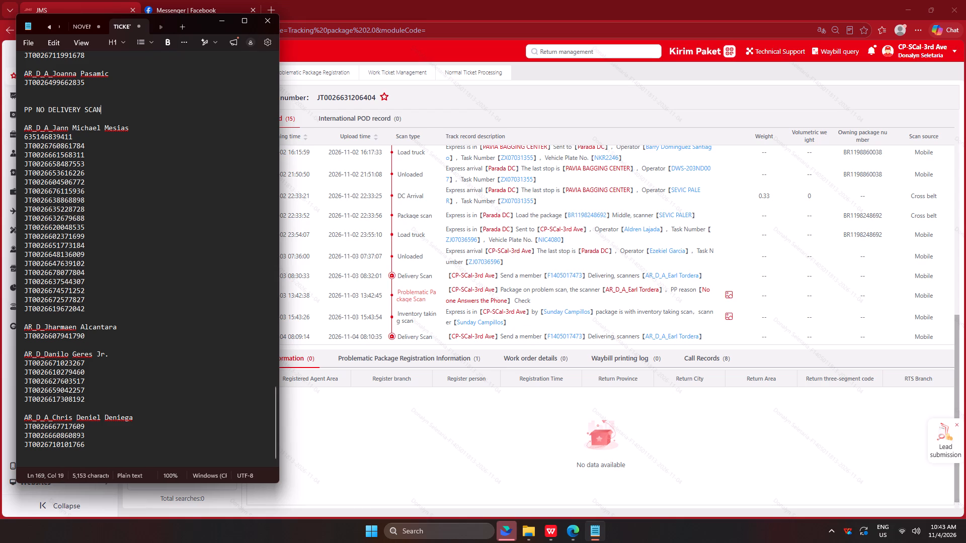
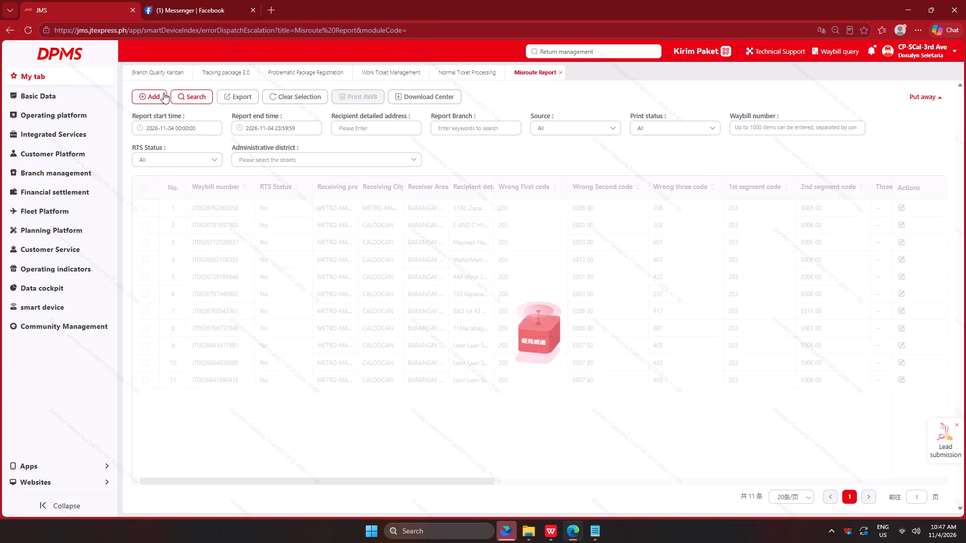
left_click(193, 95)
left_click(144, 208)
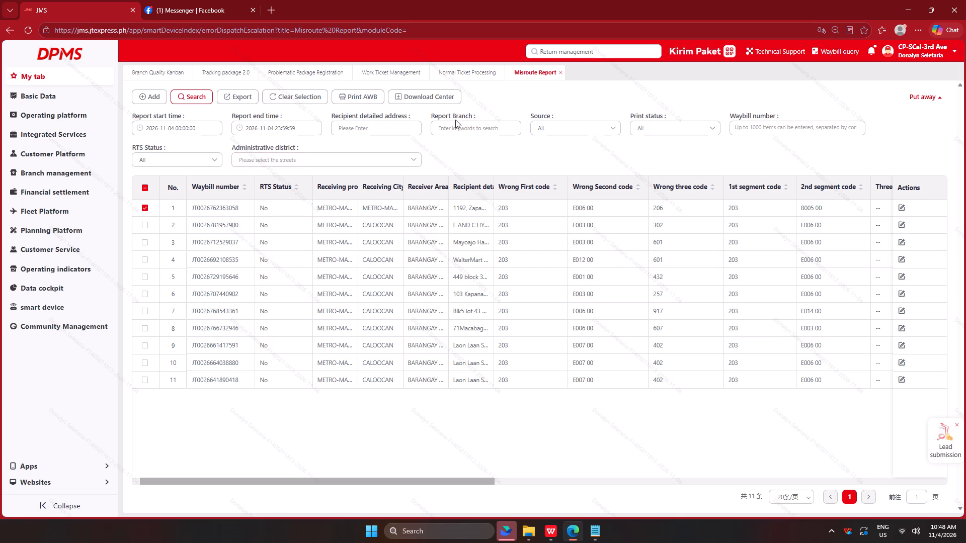
left_click(362, 98)
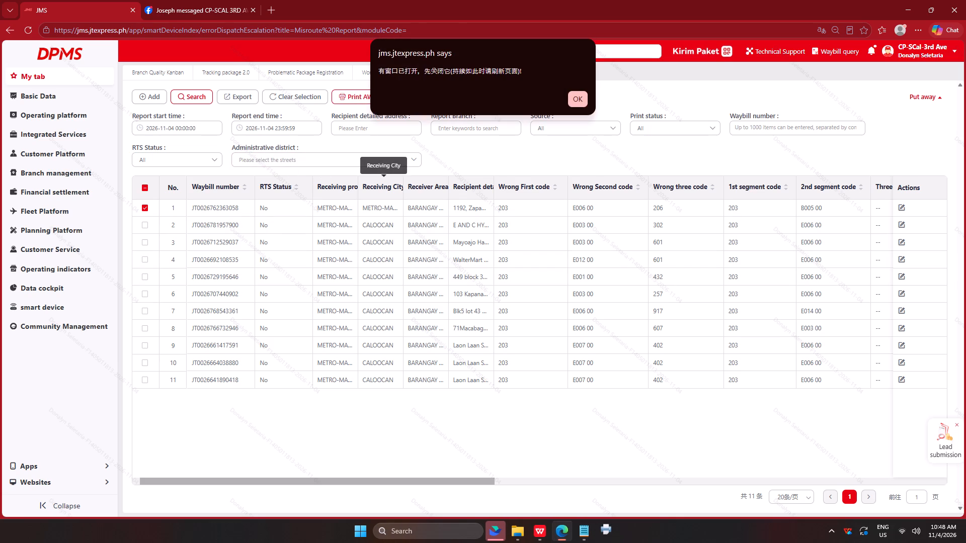
left_click(344, 20)
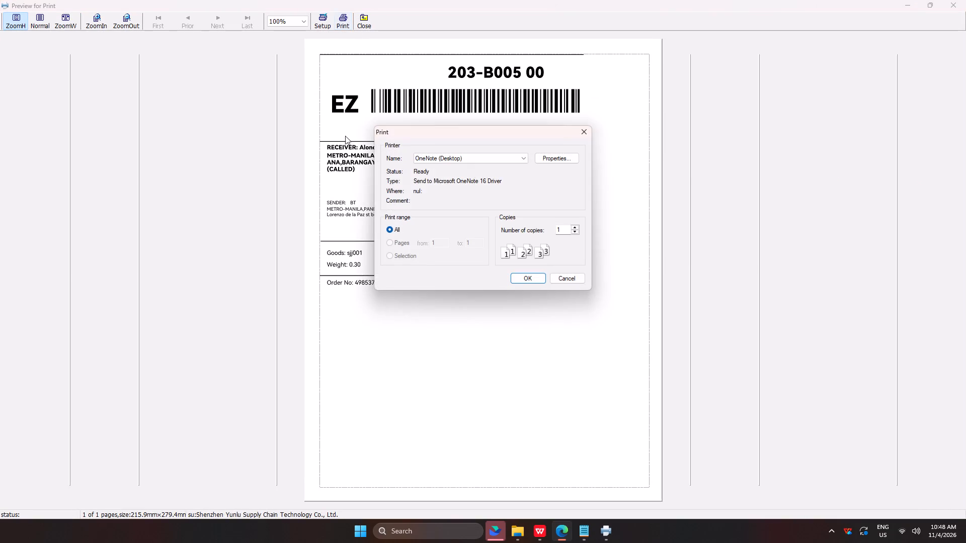
left_click(437, 154)
left_click(428, 175)
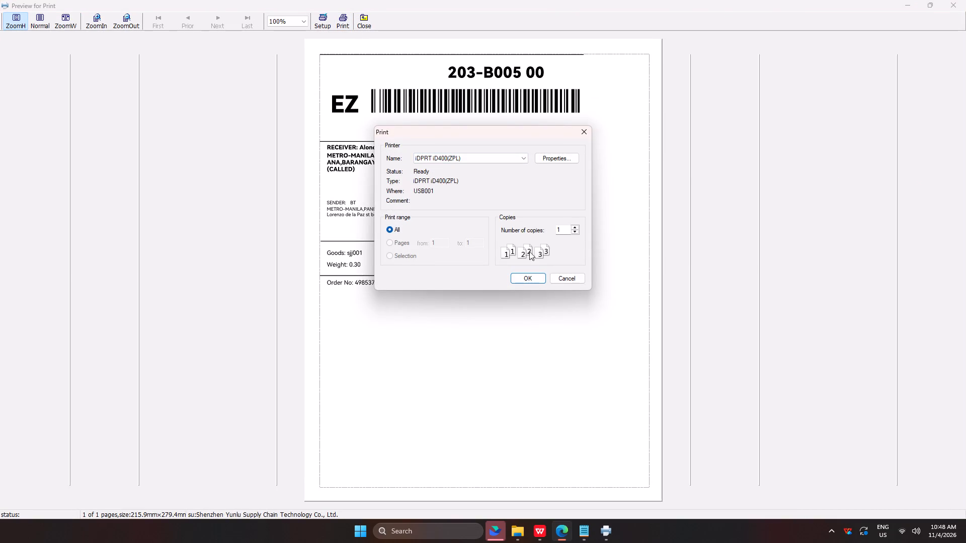
left_click(526, 275)
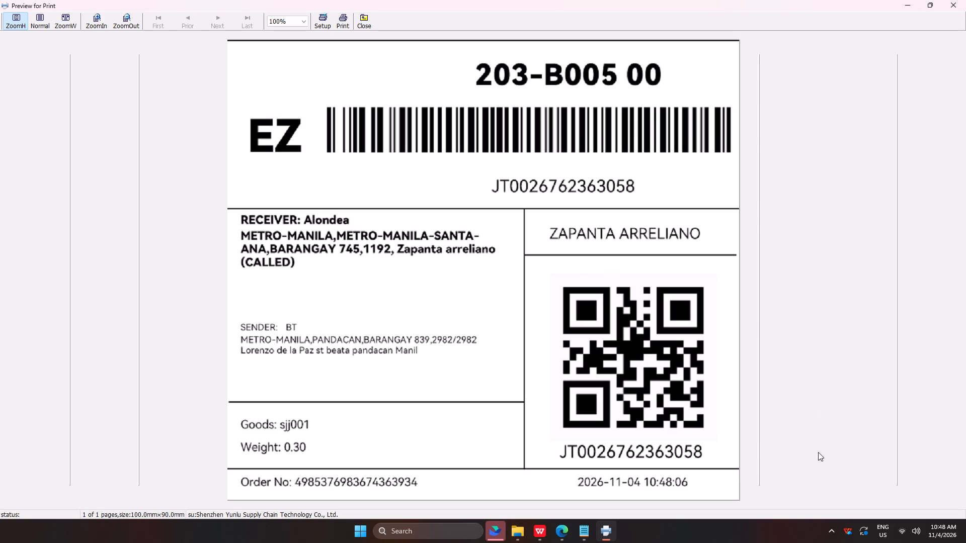
left_click(956, 6)
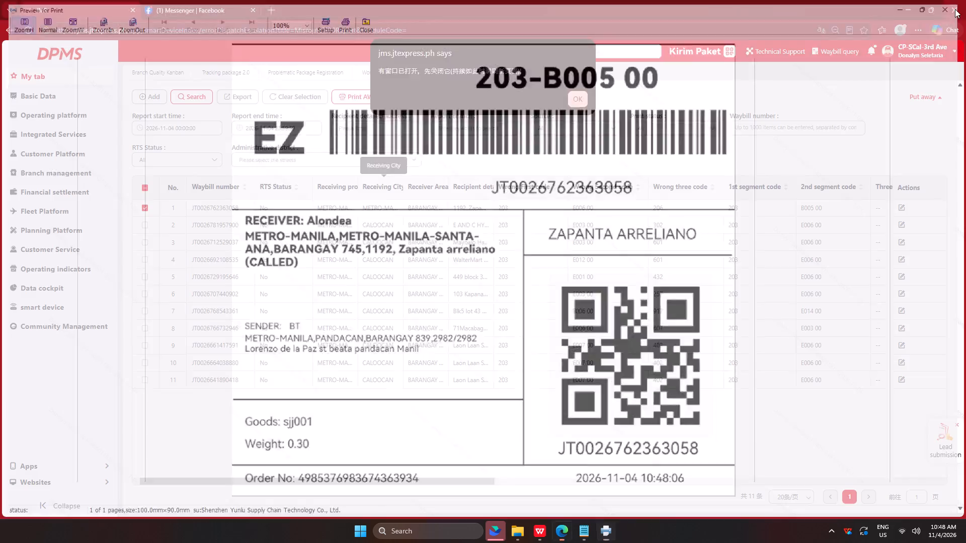